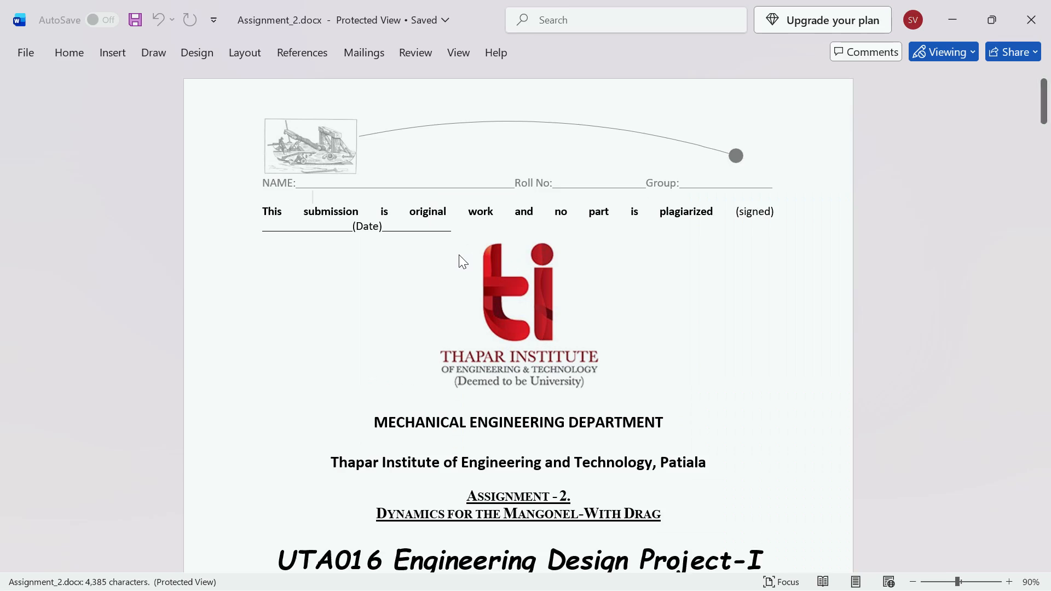
left_click(1009, 158)
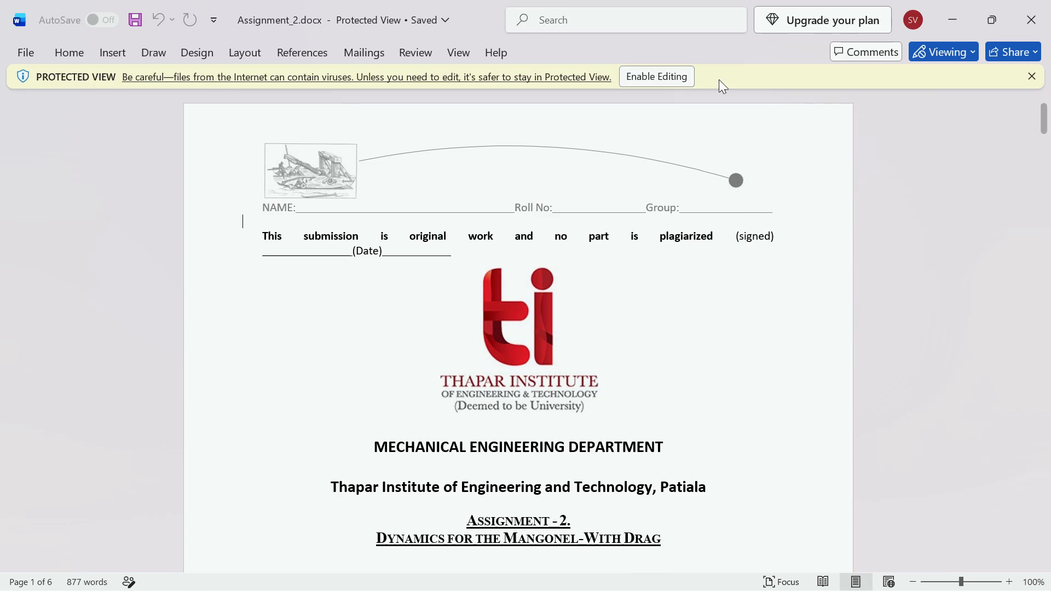
left_click(666, 75)
Delete the "<Insert Graph>" placeholder and the "Soft copy evaluated" line below Q1 part a (velocity 20 m/s, angle 50 degrees).
scroll(763, 327, "down", 8)
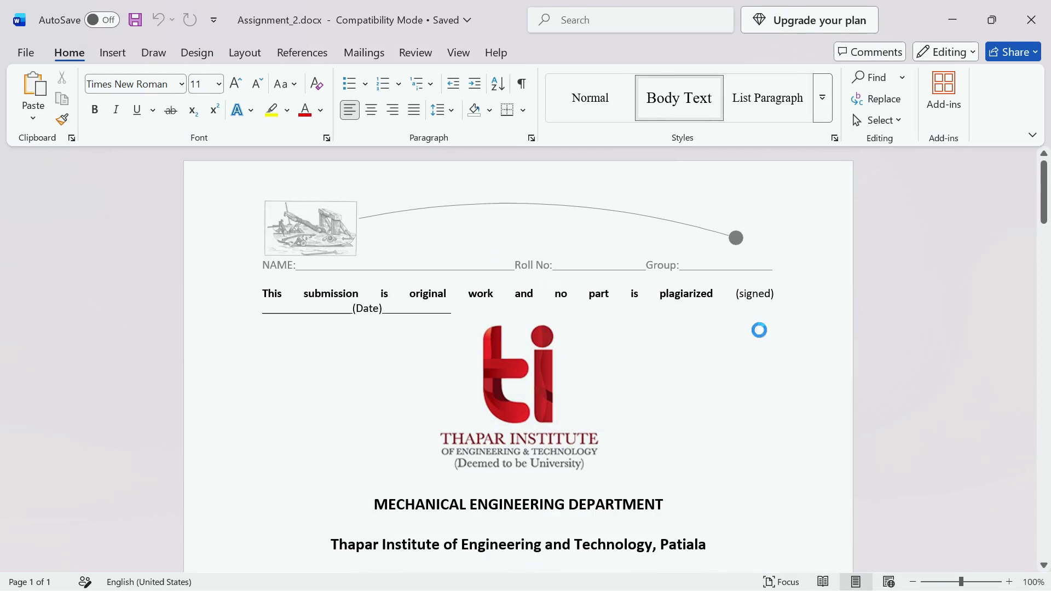
scroll(741, 334, "down", 1)
scroll(824, 264, "down", 3)
scroll(799, 314, "down", 5)
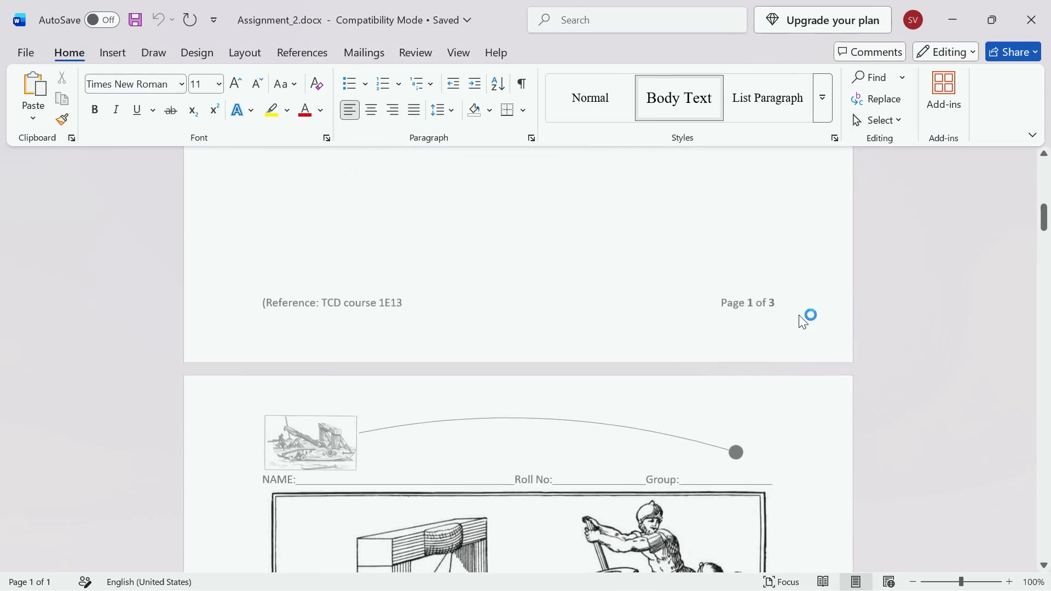
scroll(799, 315, "down", 15)
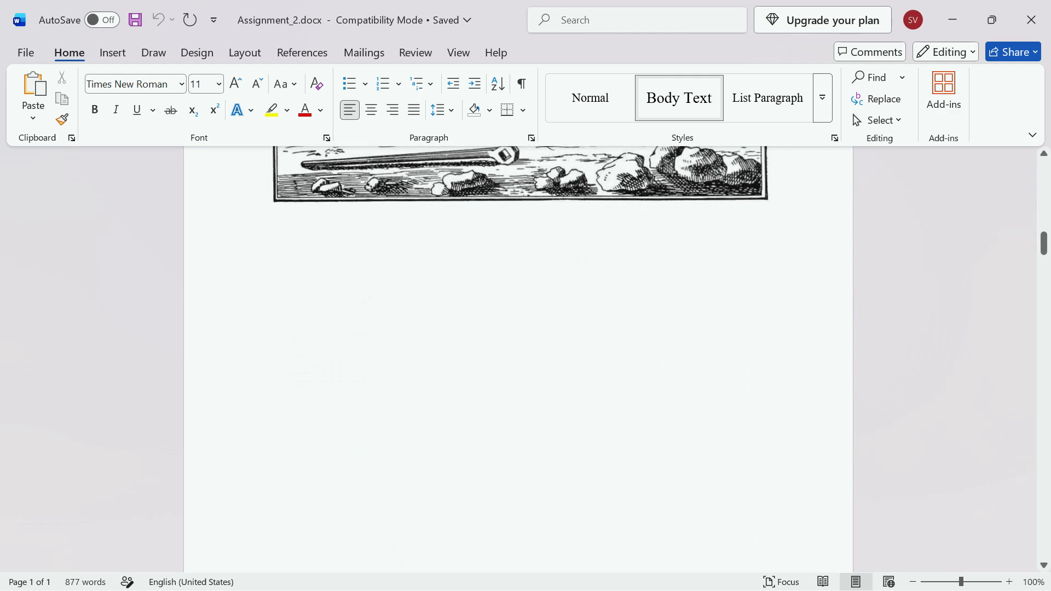
scroll(835, 315, "down", 2, "ctrl")
scroll(835, 315, "down", 7)
scroll(835, 315, "down", 15)
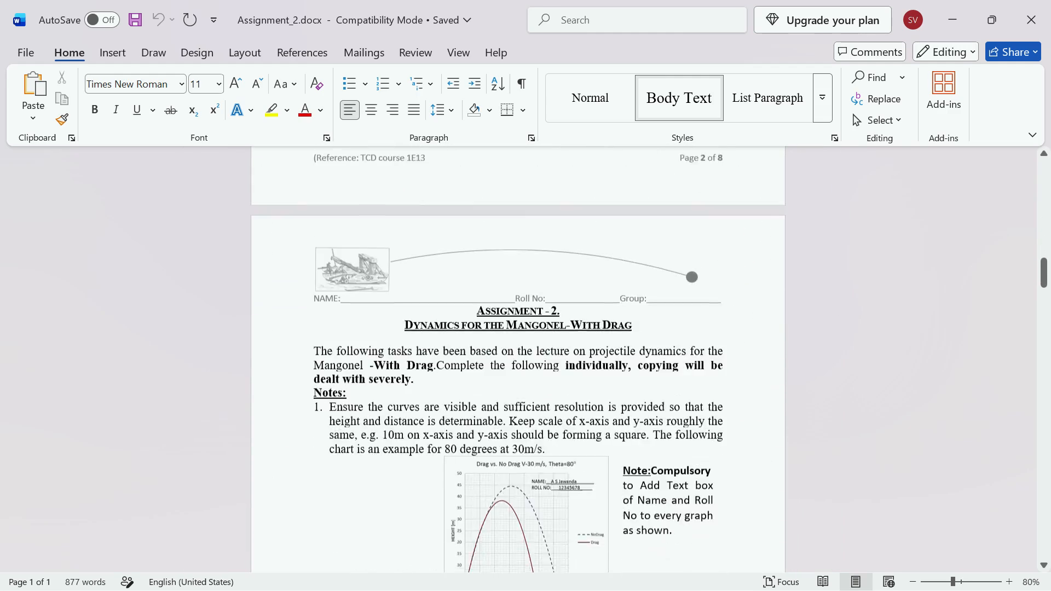
scroll(835, 315, "down", 15)
scroll(835, 315, "down", 13)
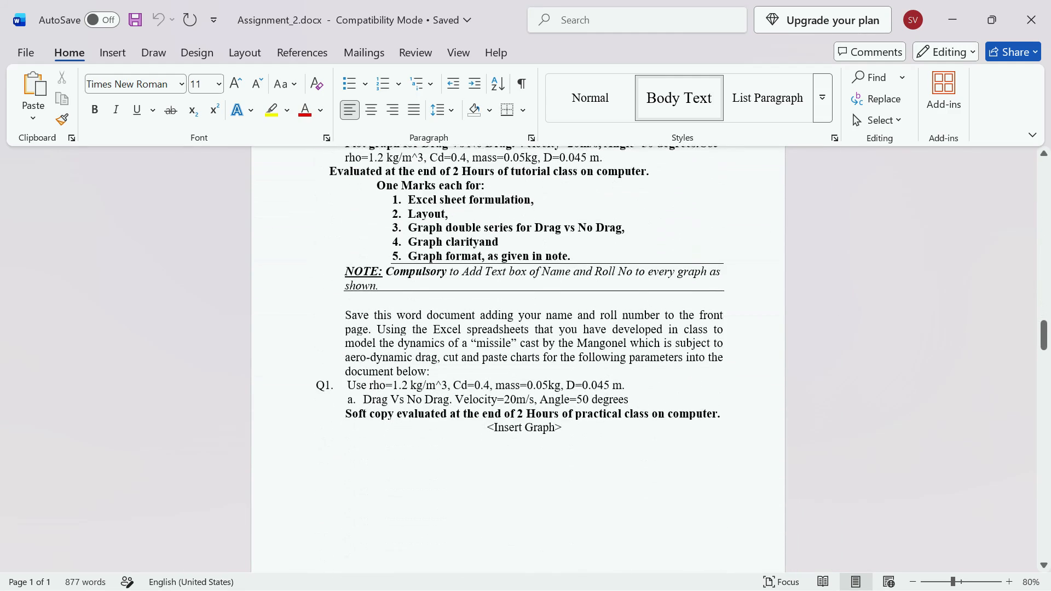
scroll(835, 315, "down", 5)
left_click_drag(613, 272, 669, 270)
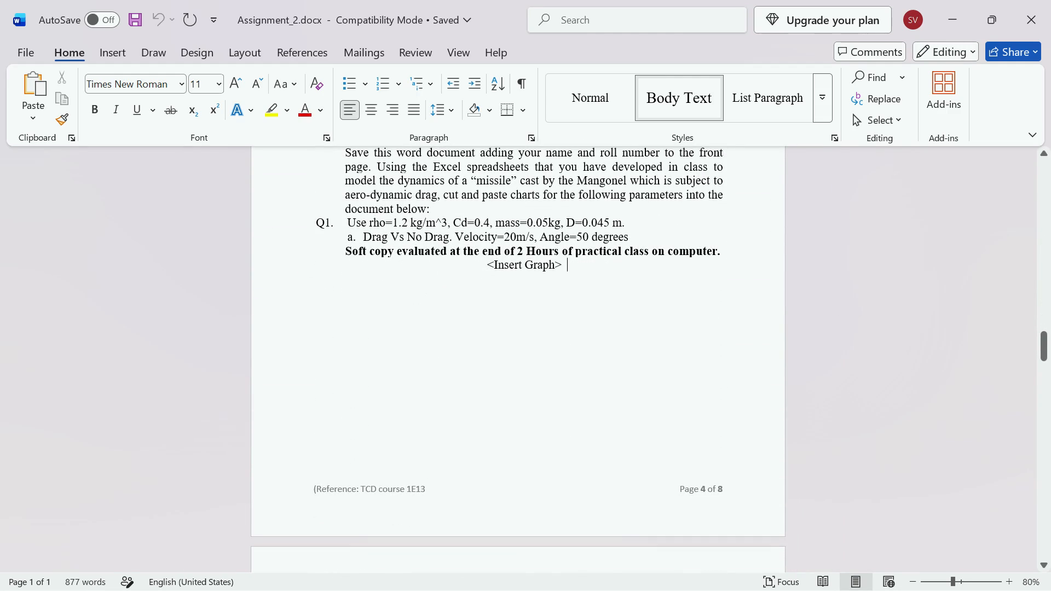
left_click_drag(669, 270, 738, 245)
key("BackSpace")
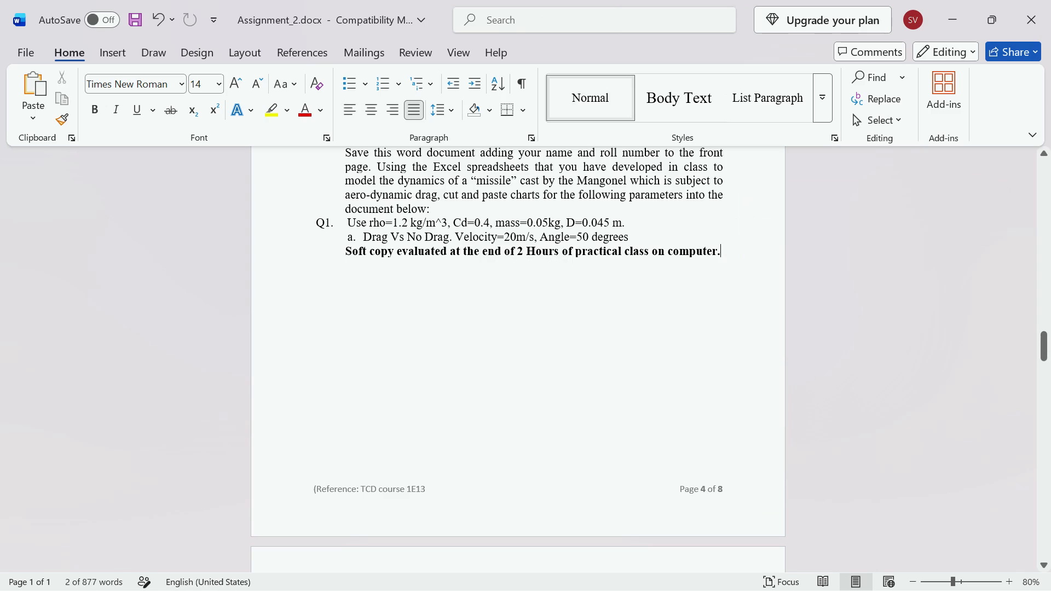
left_click_drag(736, 245, 721, 240)
key("BackSpace")
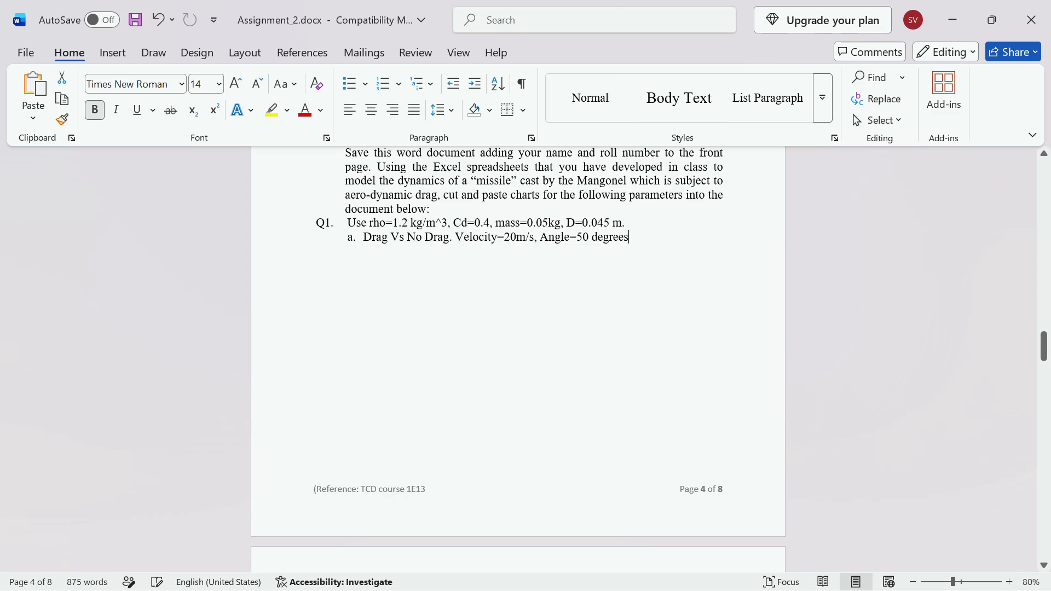
Add blank lines below Q1 part a to make room for the graph.
key("Return")
key("Return")
key("Return")
key("Return")
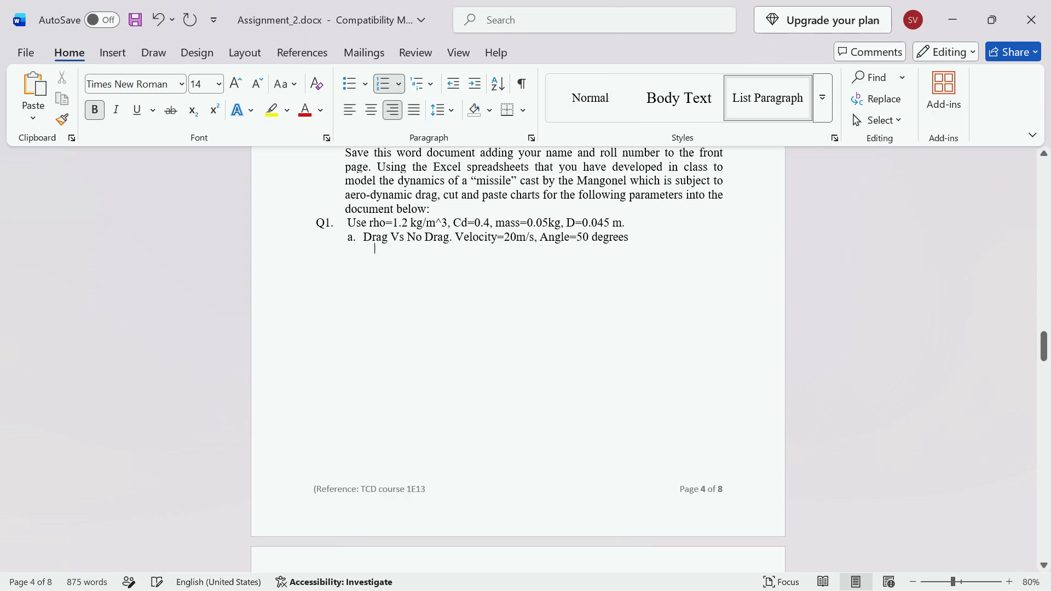
key("Return")
key("Return")
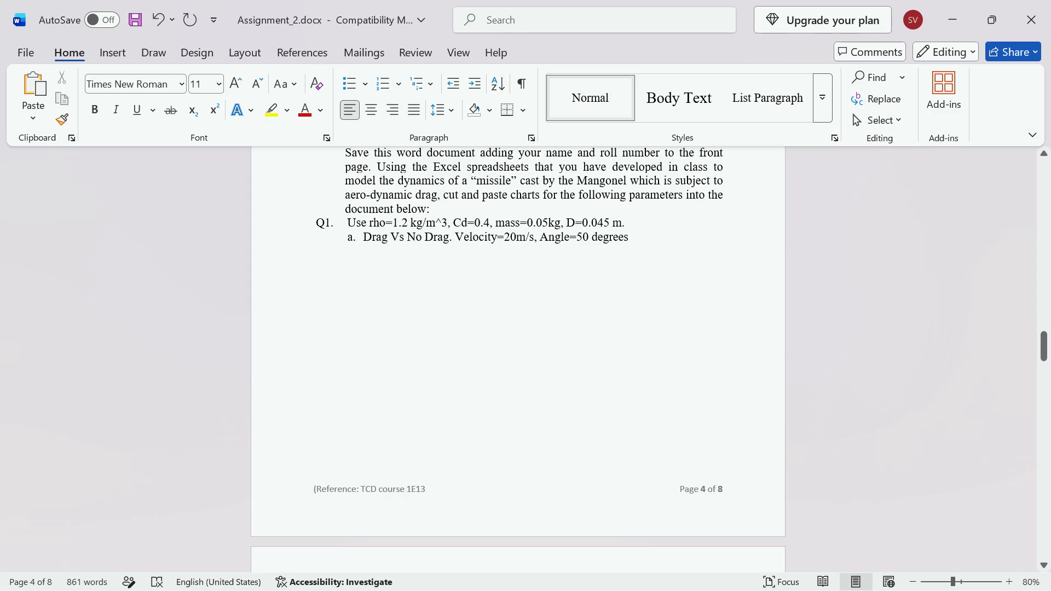
In the Pictures Screenshots folder, open Screenshot 2026-11-04 181549.png, examine its chart, and close the viewer.
key("super+e")
left_click(82, 314)
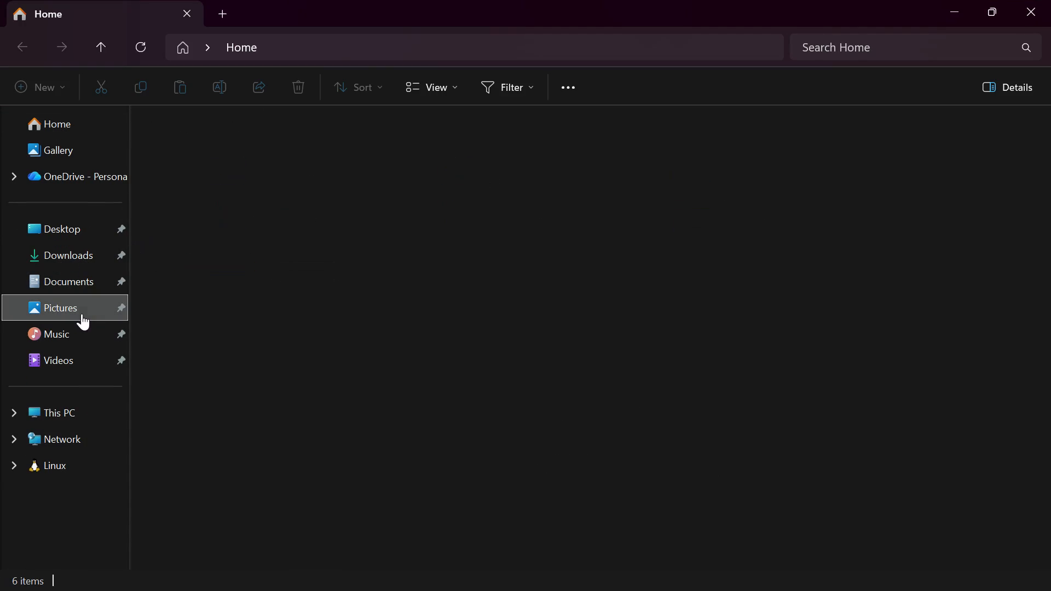
double_click(361, 175)
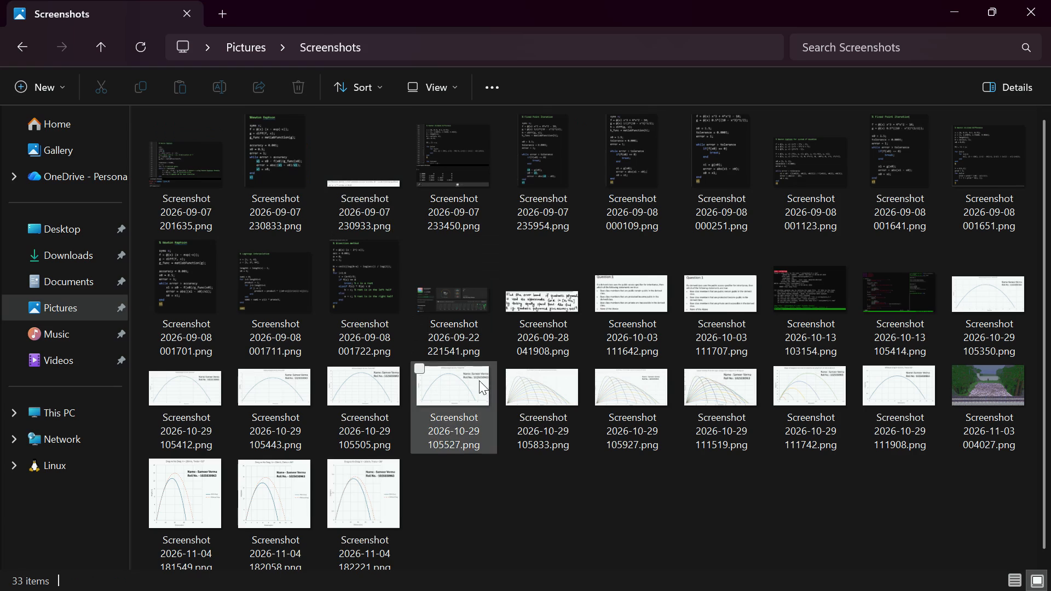
scroll(481, 382, "down", 8)
double_click(198, 484)
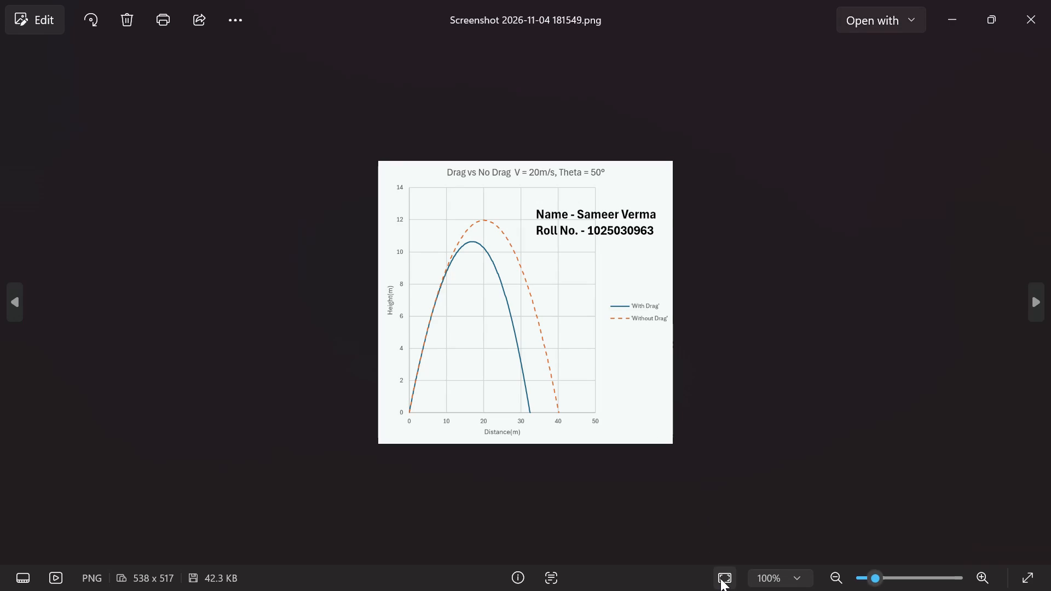
key("alt+Tab")
left_click(617, 183, "alt")
key("alt+Tab")
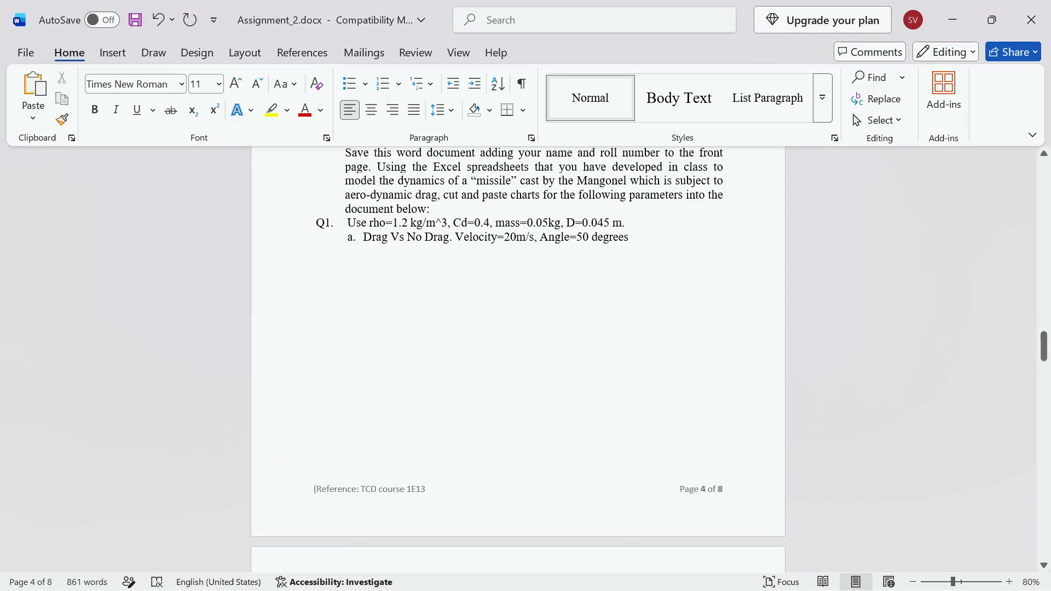
left_click(435, 339)
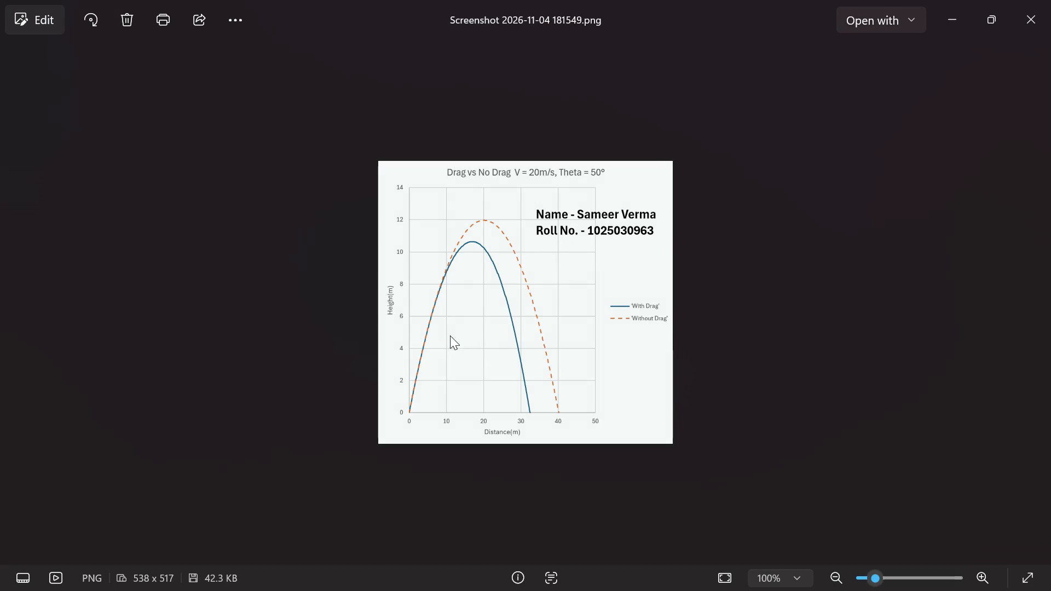
left_click(1050, 0)
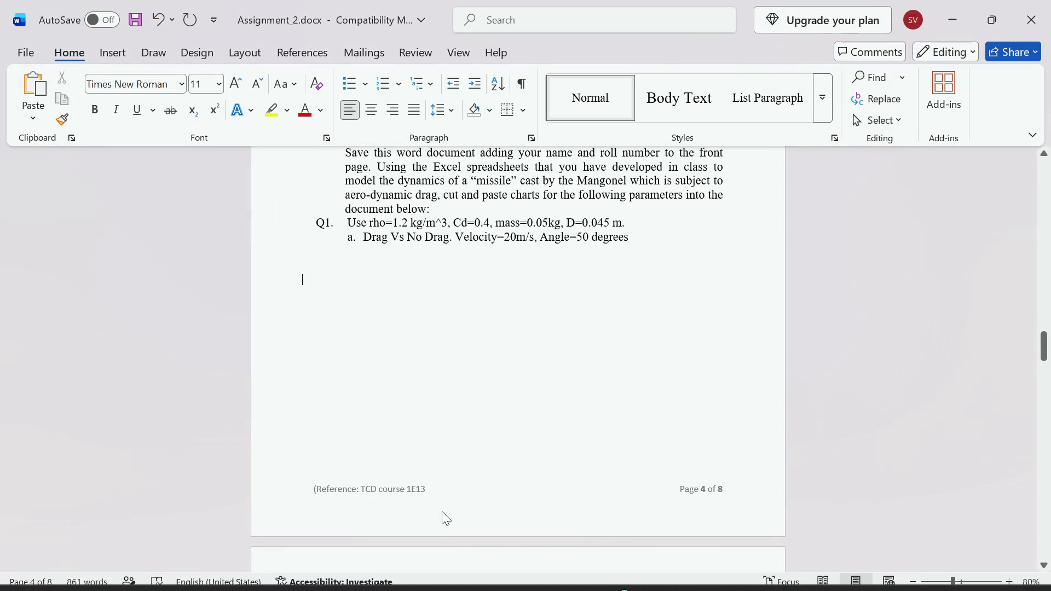
Copy Screenshot 2026-11-04 181549.png from the Screenshots folder and paste it below Q1 part a in the Word document.
left_click(494, 497)
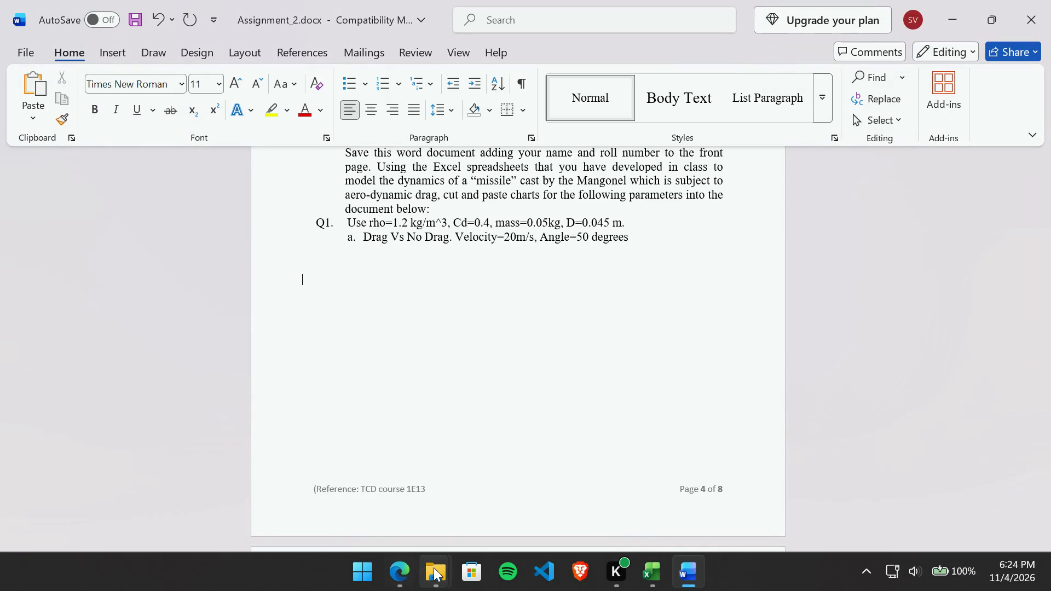
left_click(534, 465)
left_click(132, 481)
left_click(190, 492)
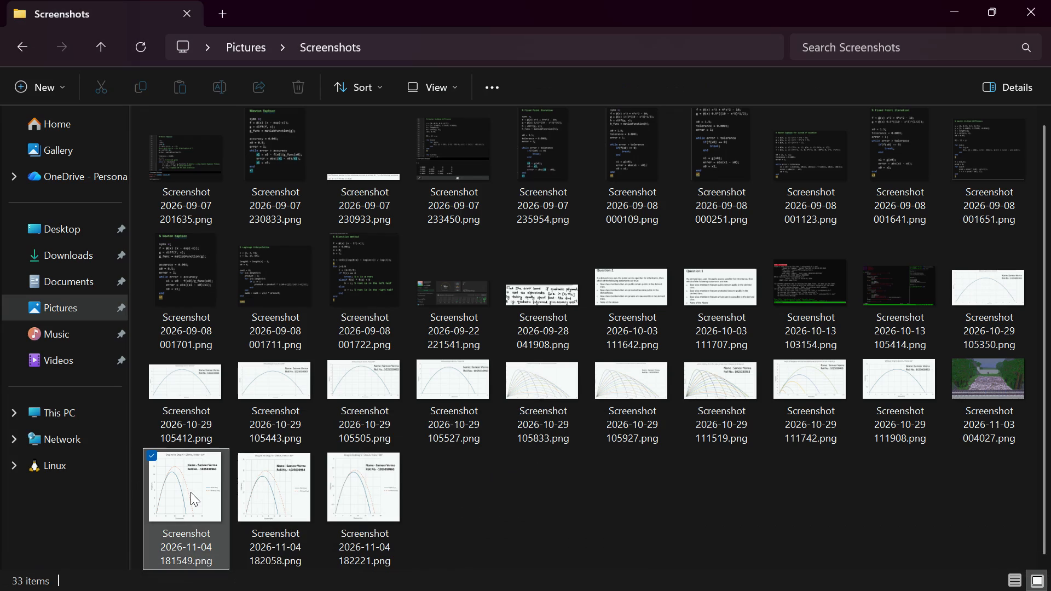
key("ctrl+c")
key("alt+Tab")
key("alt+space")
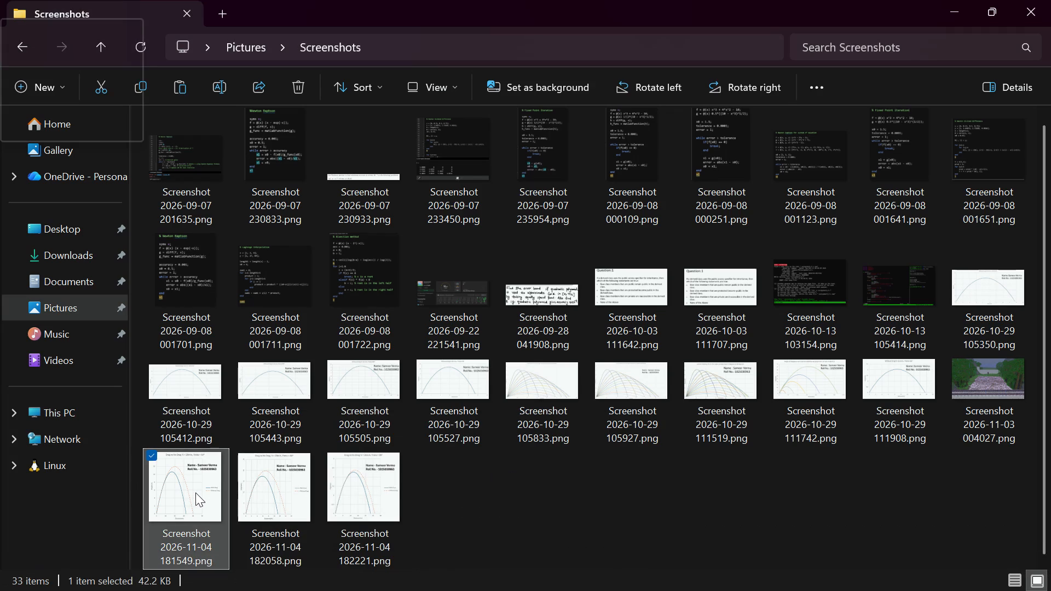
key("Escape")
key("alt+Tab")
key("ctrl+v")
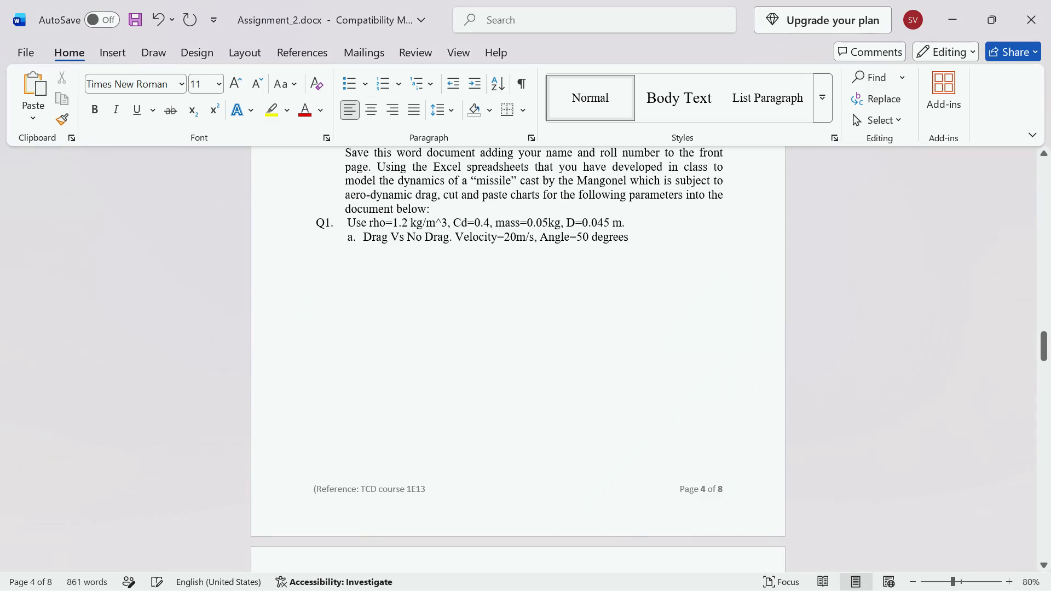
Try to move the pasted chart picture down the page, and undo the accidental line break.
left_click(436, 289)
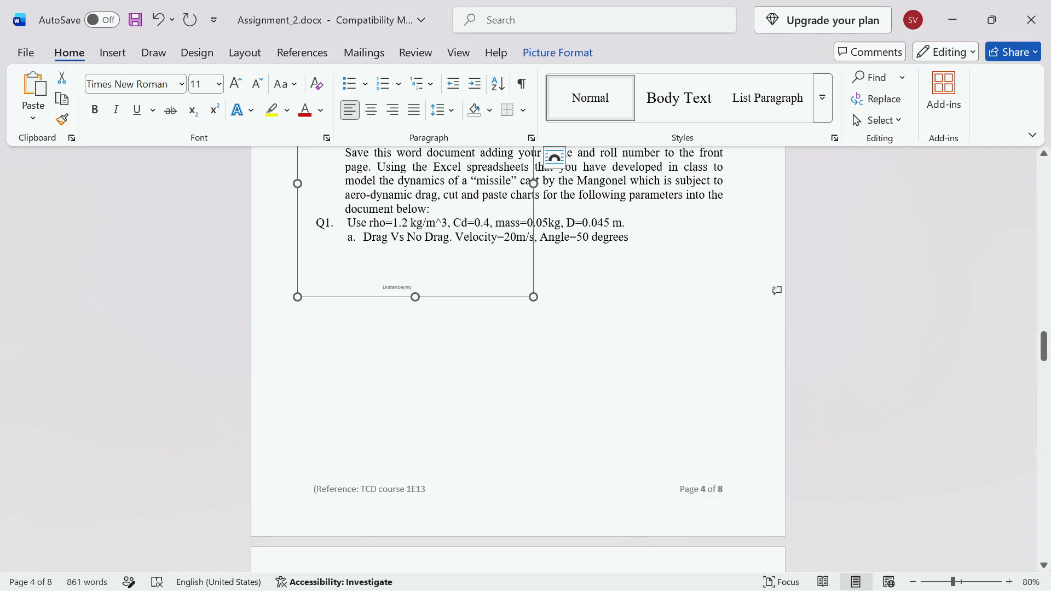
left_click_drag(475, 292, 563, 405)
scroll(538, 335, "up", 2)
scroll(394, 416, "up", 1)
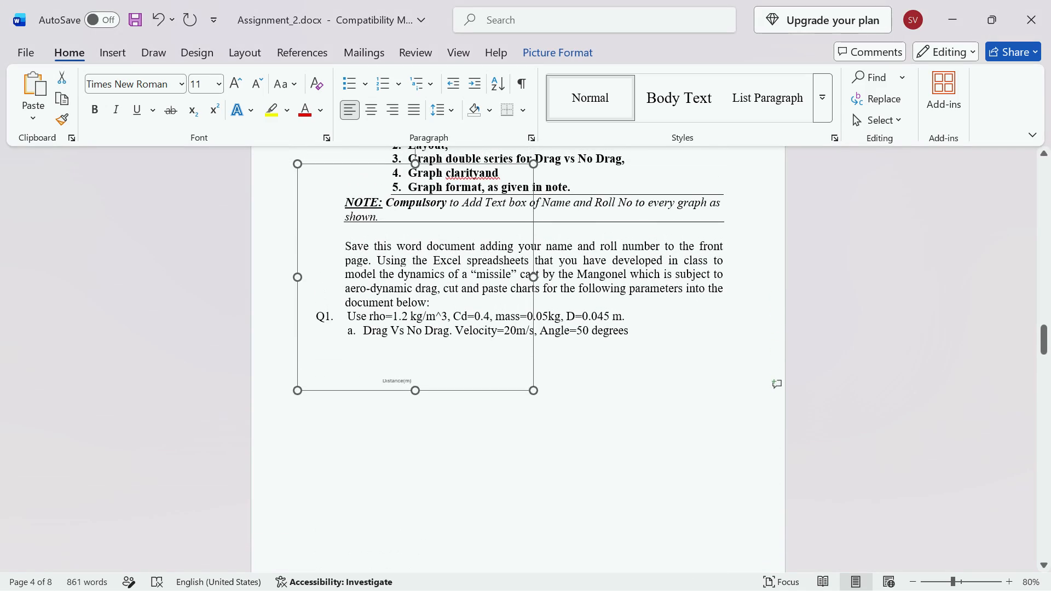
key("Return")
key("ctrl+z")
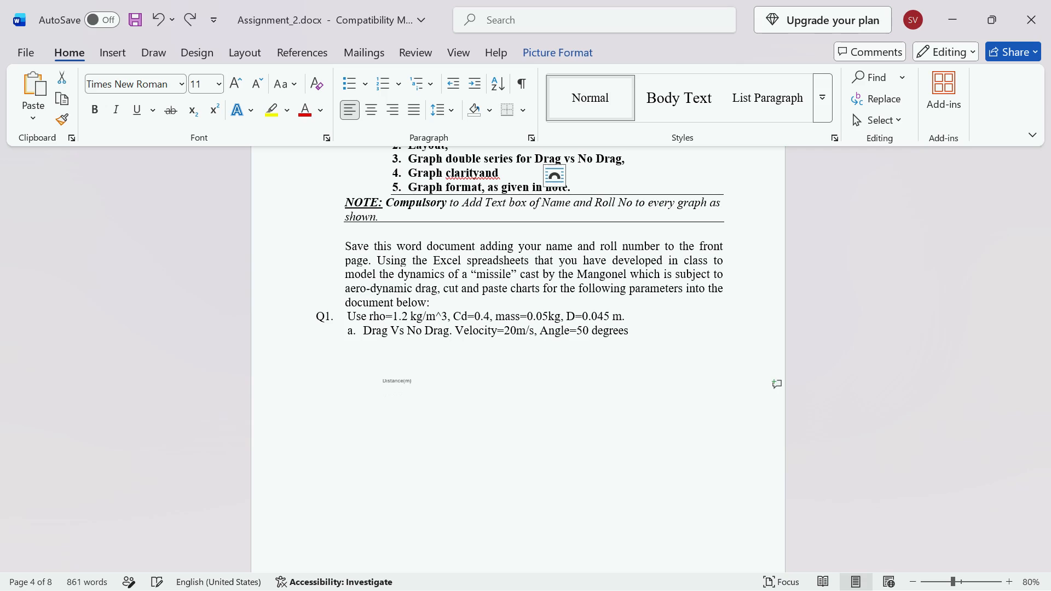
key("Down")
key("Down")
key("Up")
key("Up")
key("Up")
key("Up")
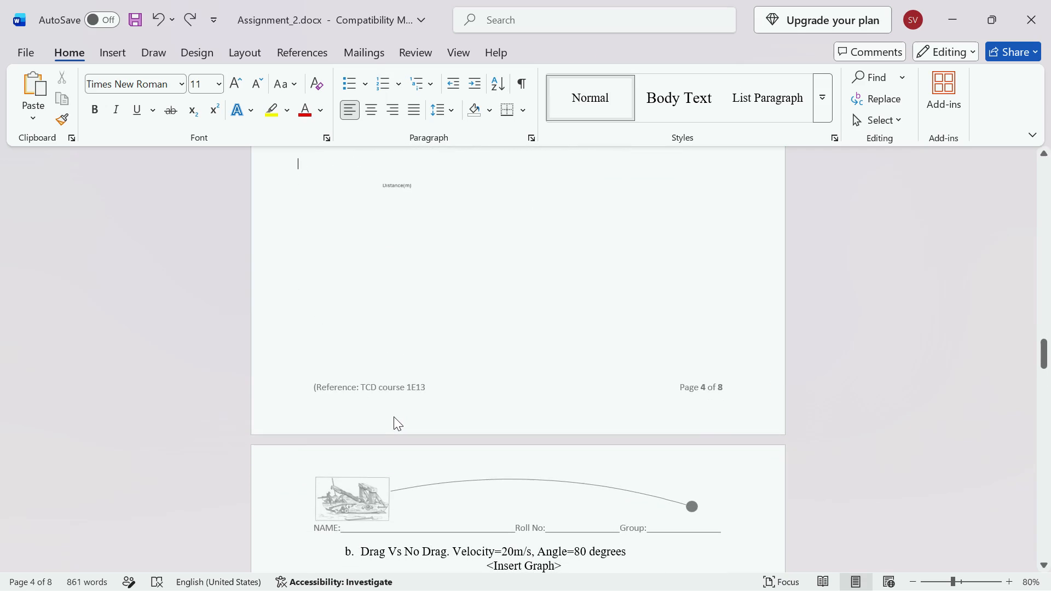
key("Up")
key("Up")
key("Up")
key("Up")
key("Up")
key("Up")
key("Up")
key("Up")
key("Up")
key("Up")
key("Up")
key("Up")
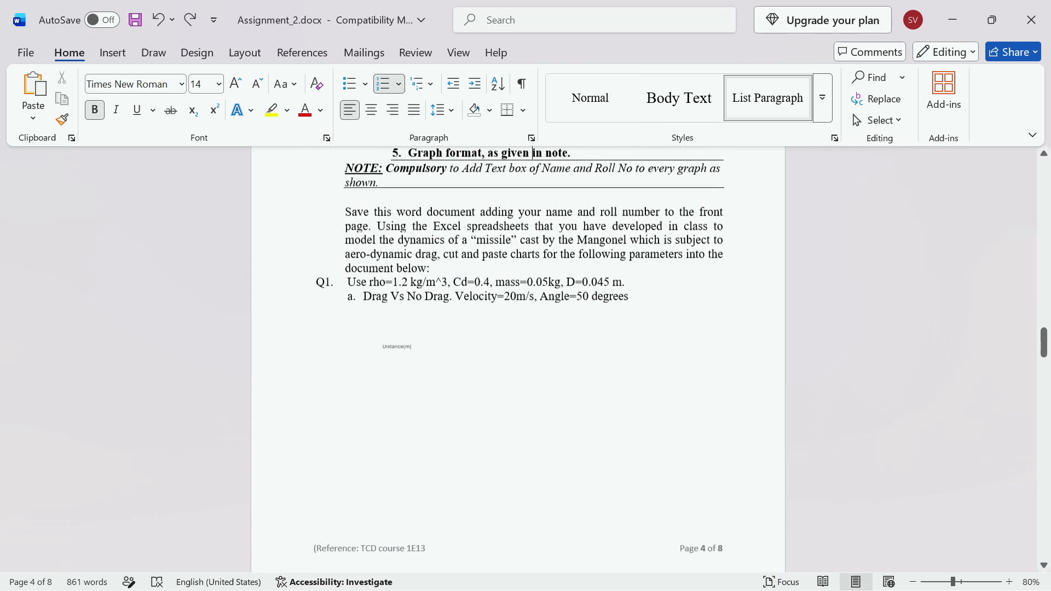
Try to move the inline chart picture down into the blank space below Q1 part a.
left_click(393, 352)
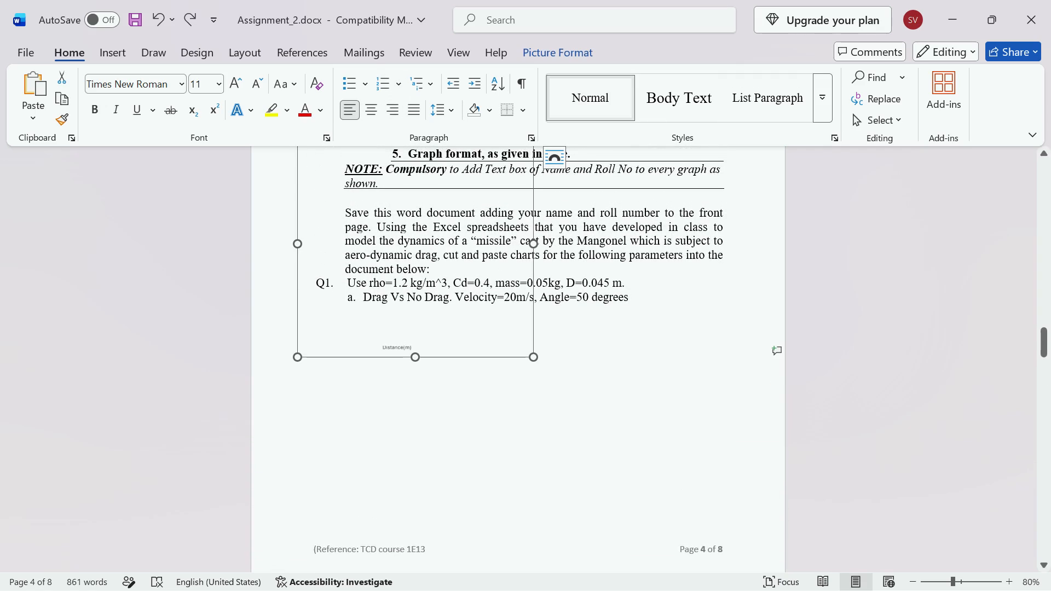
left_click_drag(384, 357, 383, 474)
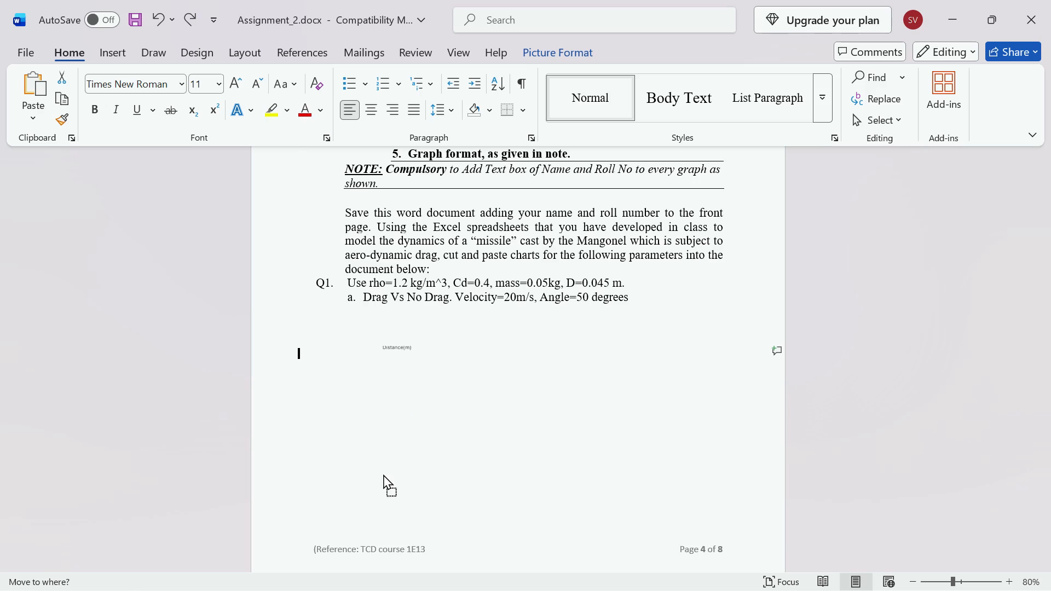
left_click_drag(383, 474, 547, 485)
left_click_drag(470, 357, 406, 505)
Set the pasted chart picture's text wrapping to Top and Bottom.
scroll(557, 393, "up", 2)
scroll(460, 241, "up", 1)
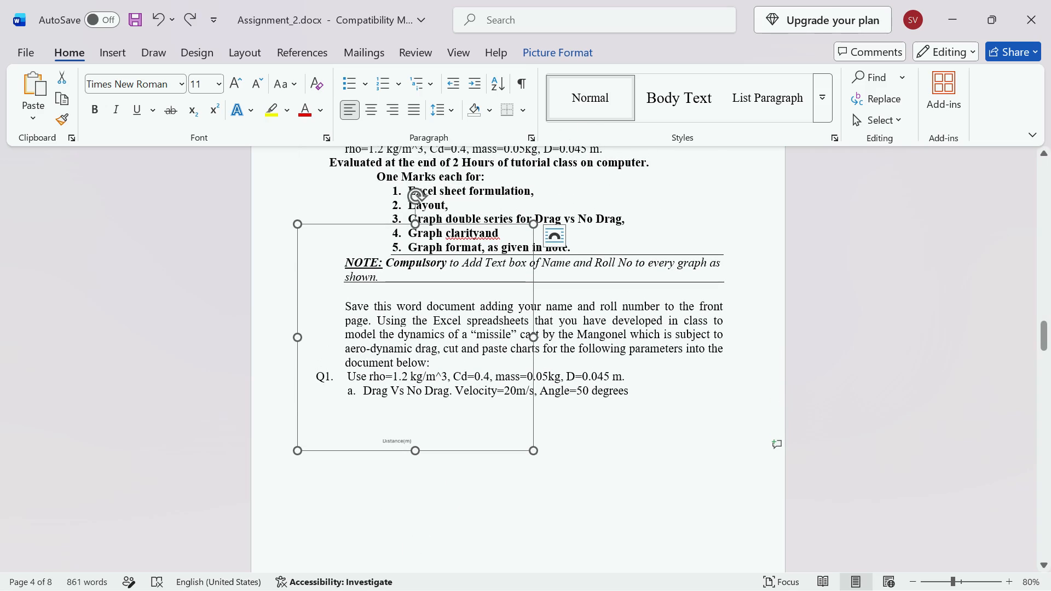
right_click(392, 444)
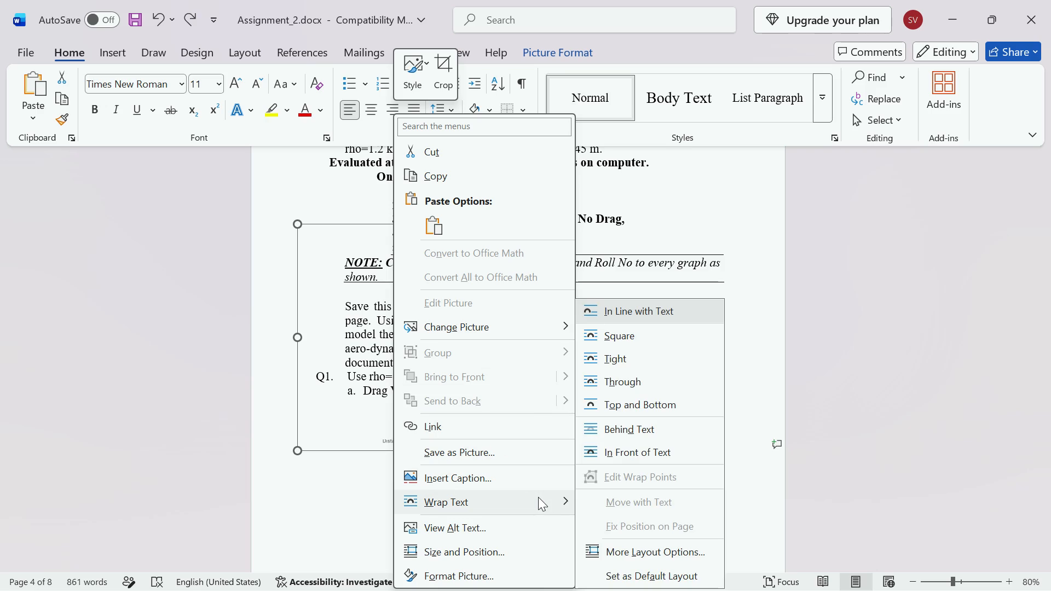
left_click(686, 402)
Position the V = 20m/s, Theta = 50° chart directly below the Q1 part a line, roughly centred and above the page 4 footer.
scroll(686, 402, "down", 6)
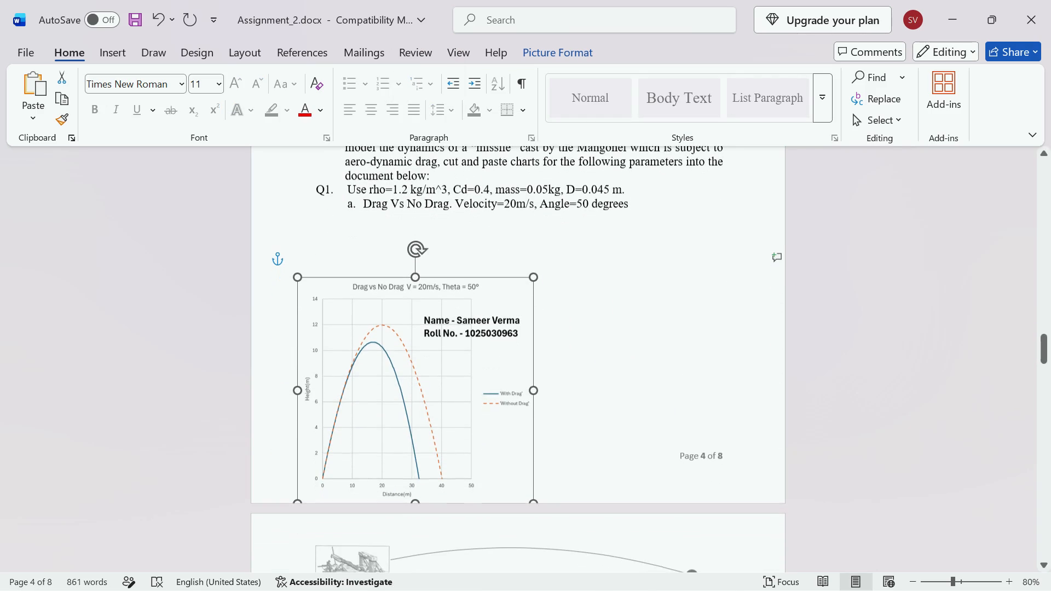
left_click_drag(512, 280, 634, 226)
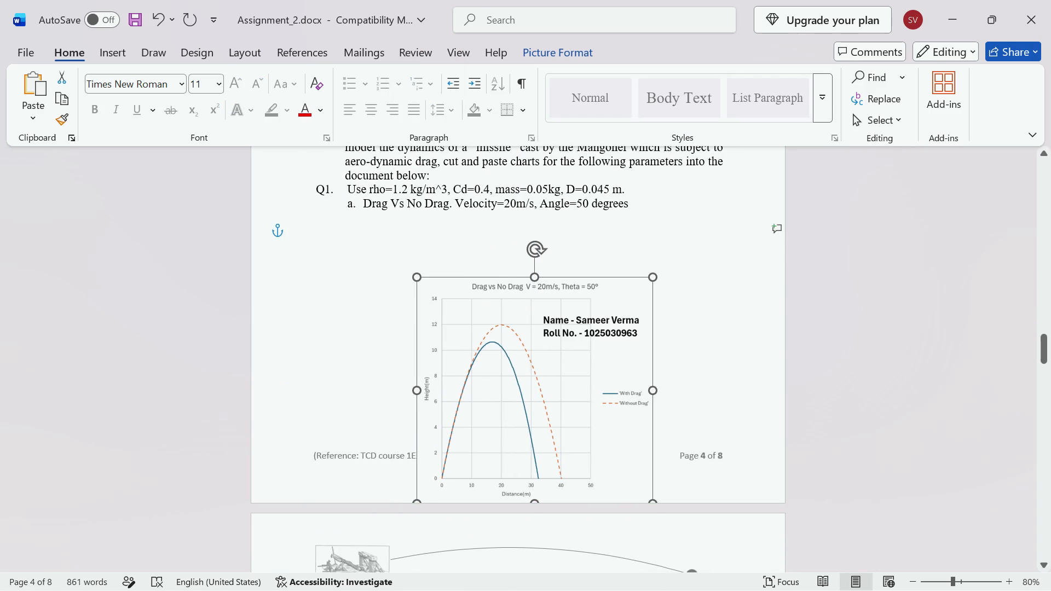
left_click_drag(634, 226, 612, 210)
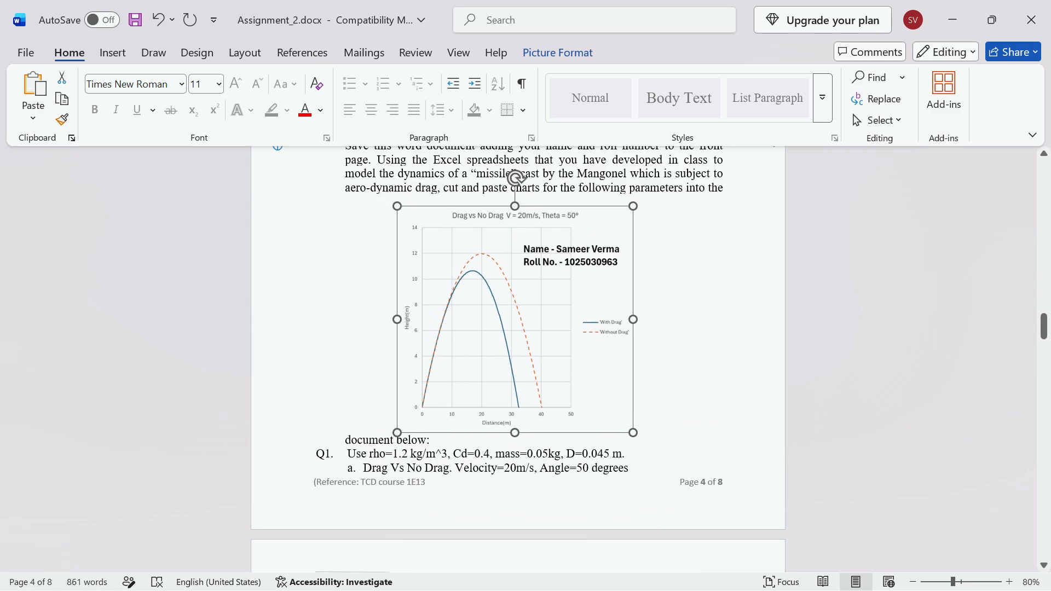
left_click_drag(612, 210, 610, 241)
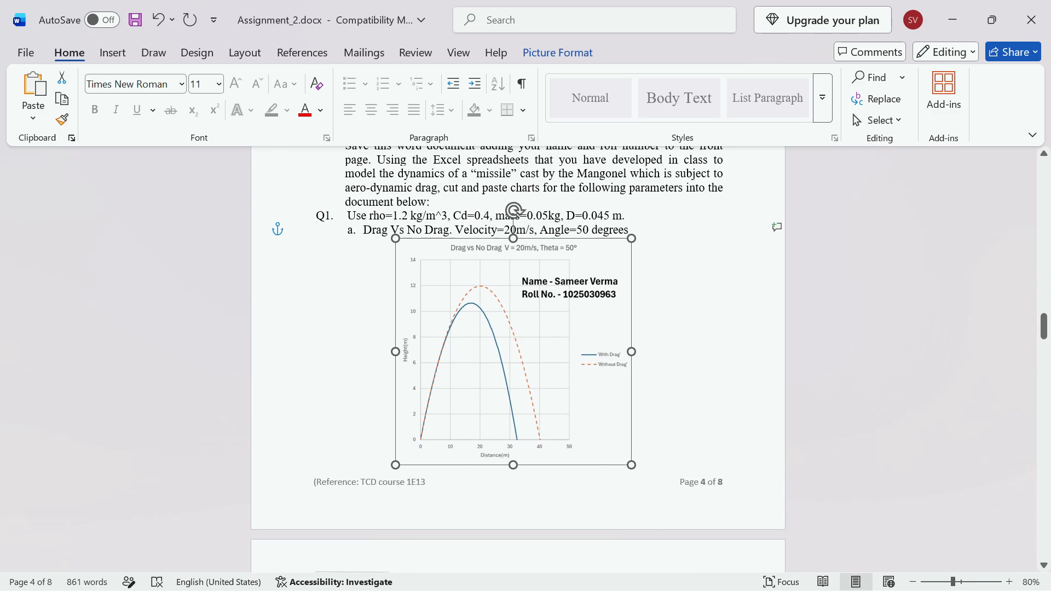
left_click_drag(610, 241, 617, 246)
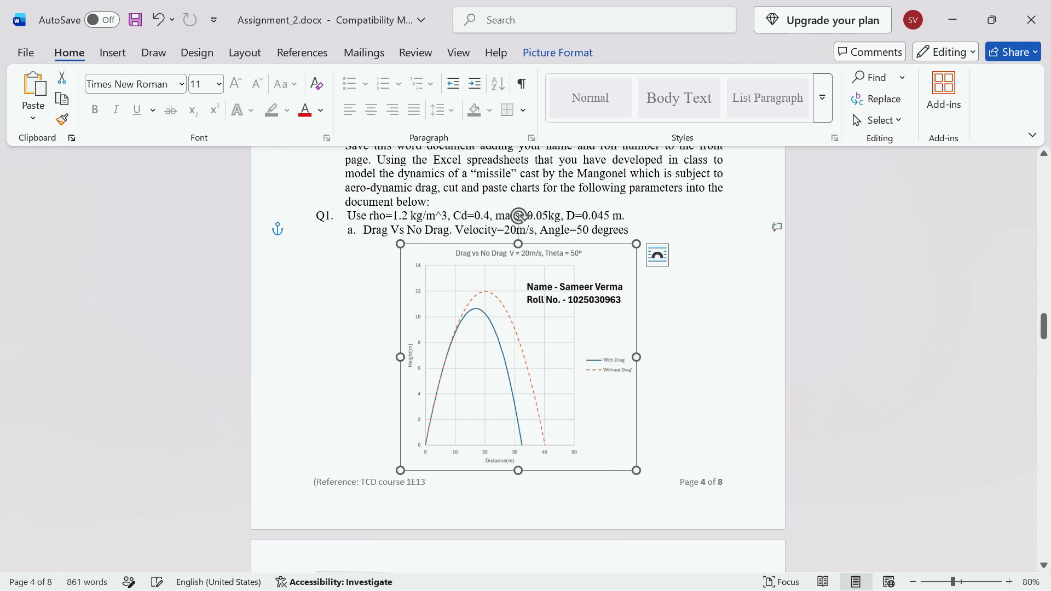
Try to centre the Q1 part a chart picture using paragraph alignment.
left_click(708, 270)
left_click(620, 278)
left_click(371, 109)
Set the Q1 part a chart's text wrapping to Square, widen the picture slightly and deselect it.
right_click(602, 270)
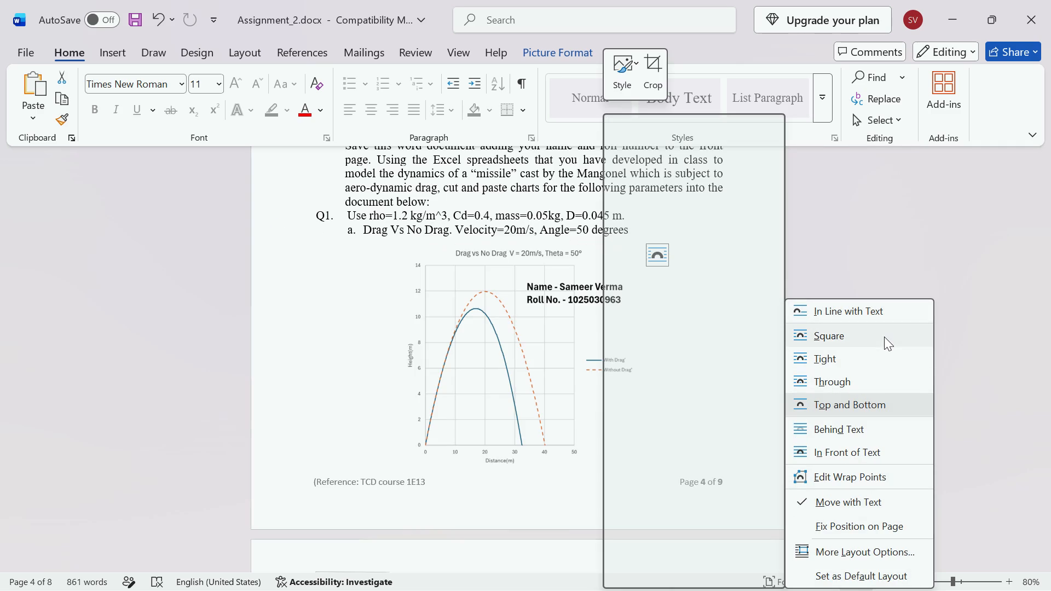
left_click(884, 337)
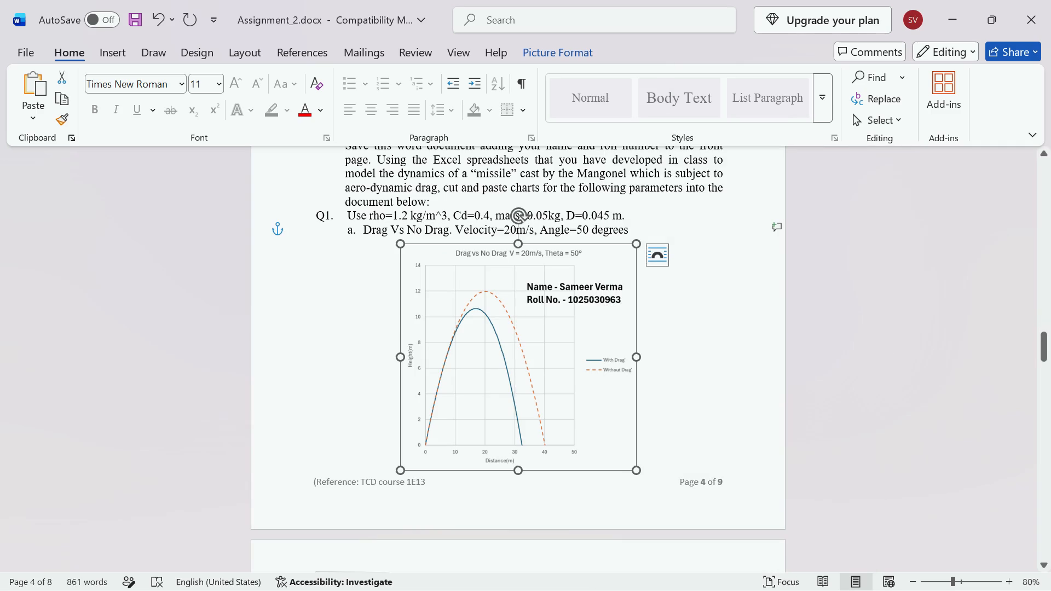
left_click_drag(637, 354, 644, 354)
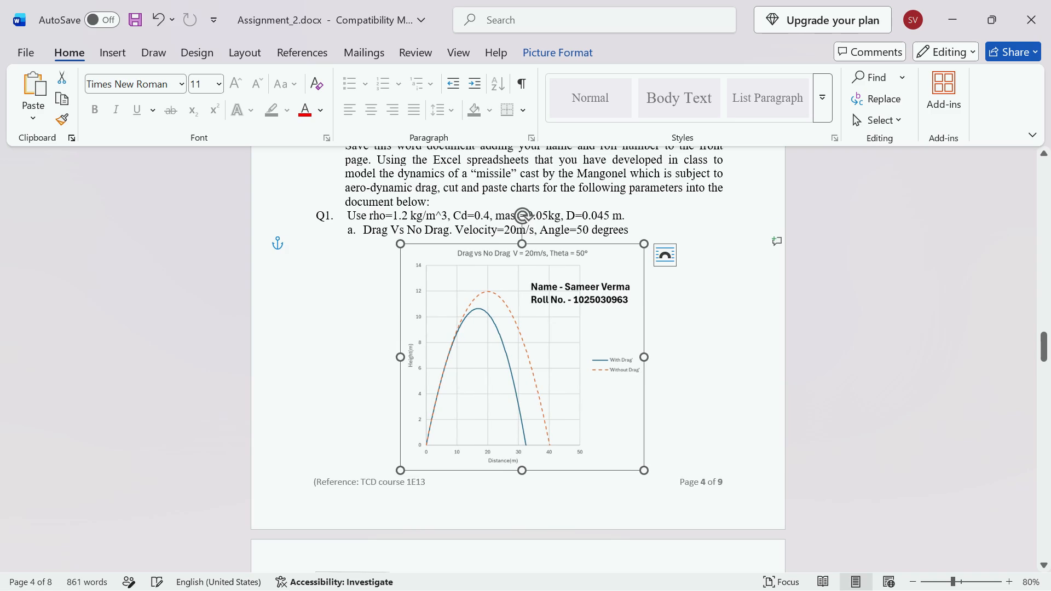
left_click(729, 339)
left_click(610, 321)
left_click(695, 339)
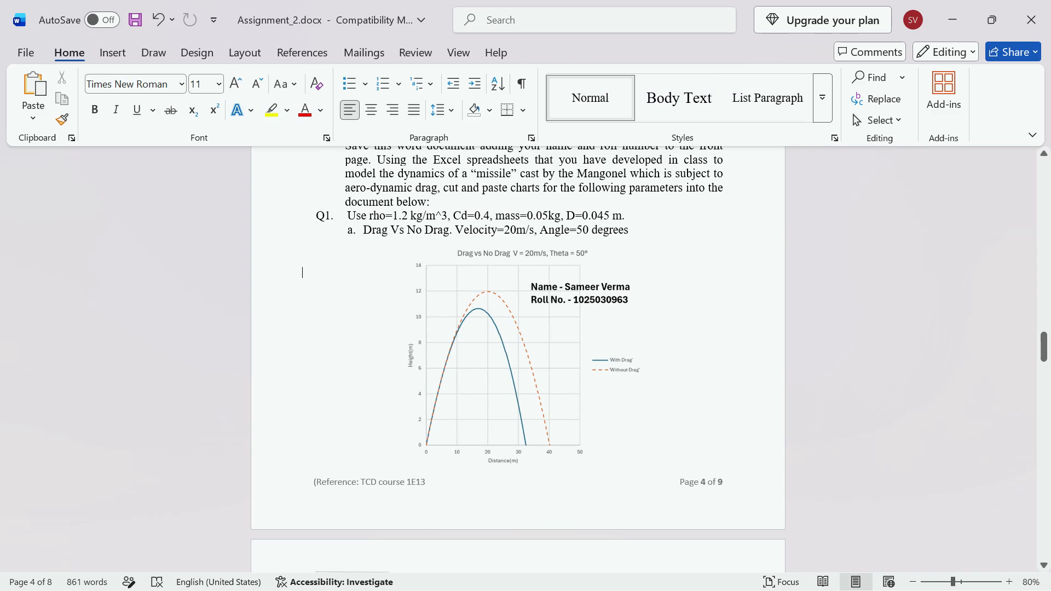
Check the original Assignment_2.pdf in Microsoft Edge for comparison, and return to the Word document.
key("super+1")
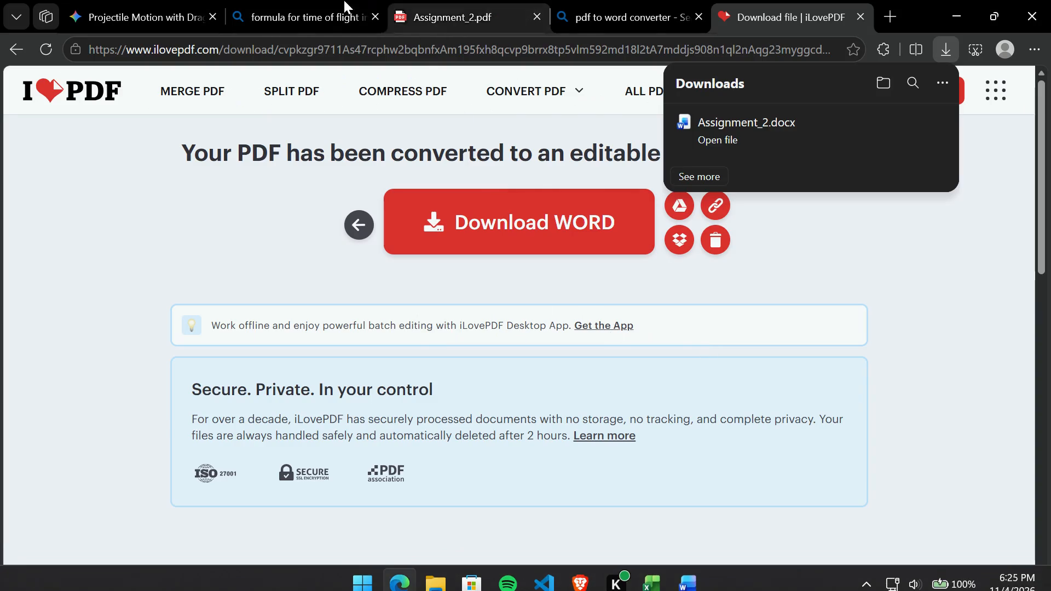
left_click(413, 0)
scroll(593, 317, "up", 13)
scroll(597, 332, "down", 3)
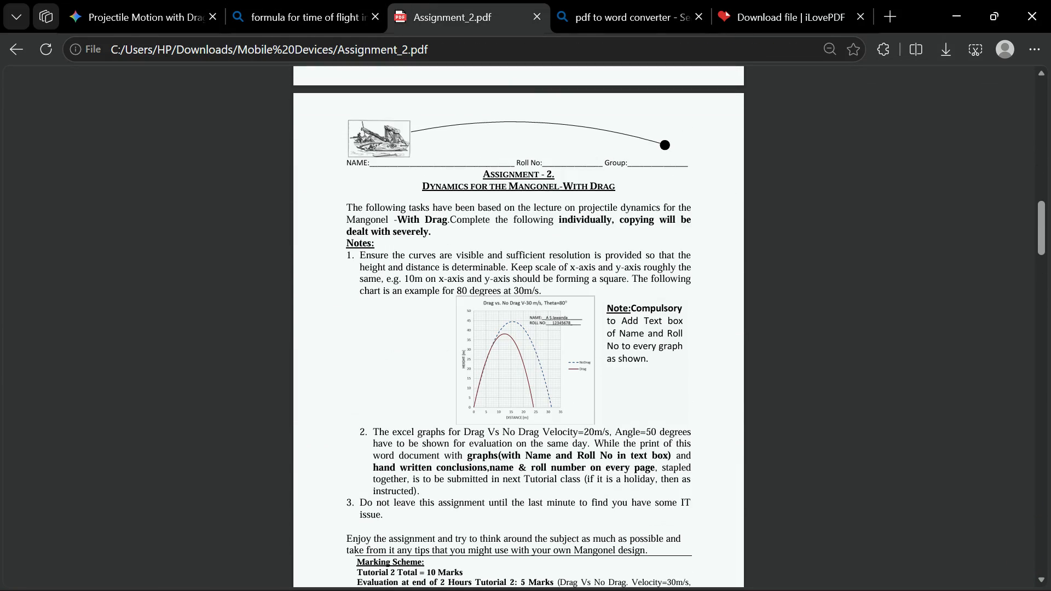
left_click(686, 566)
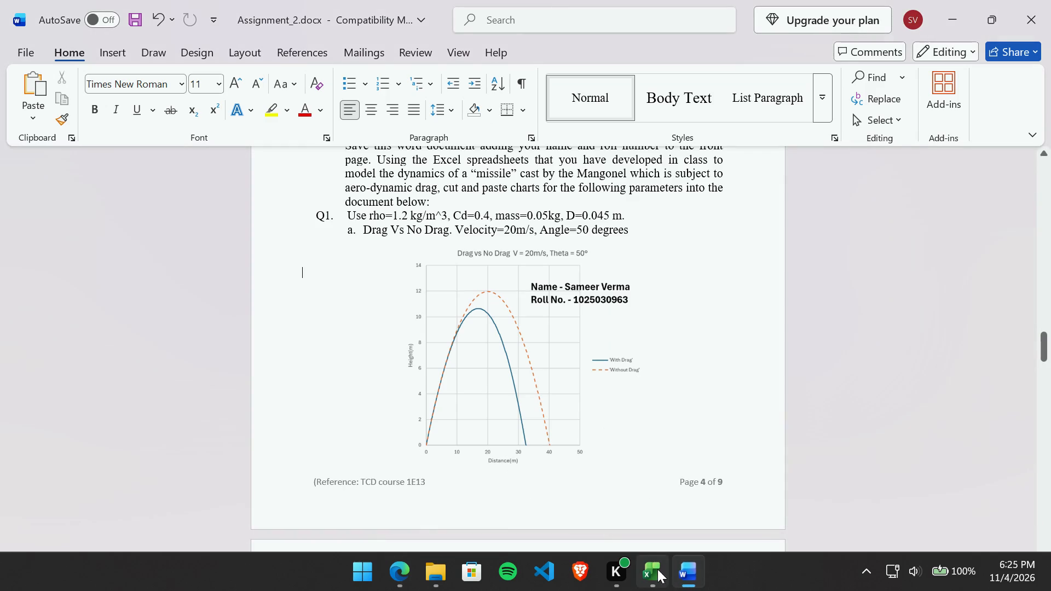
On page 4, add the missing spaces in "clarityand" and "degrees.Use" in the Tutorial Class Evaluation section.
scroll(659, 409, "up", 16)
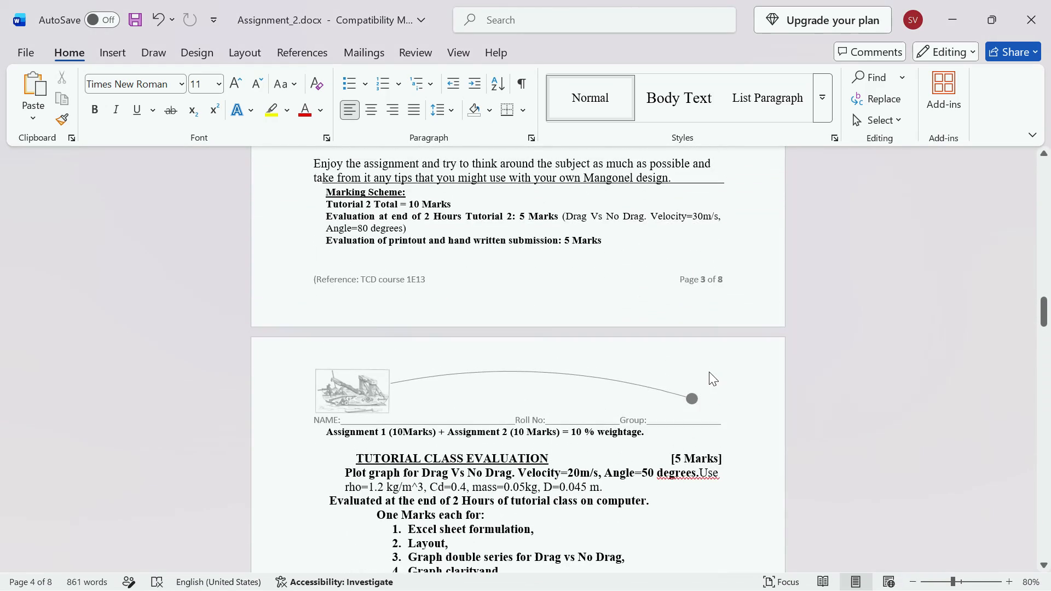
scroll(712, 370, "down", 2)
left_click(477, 509)
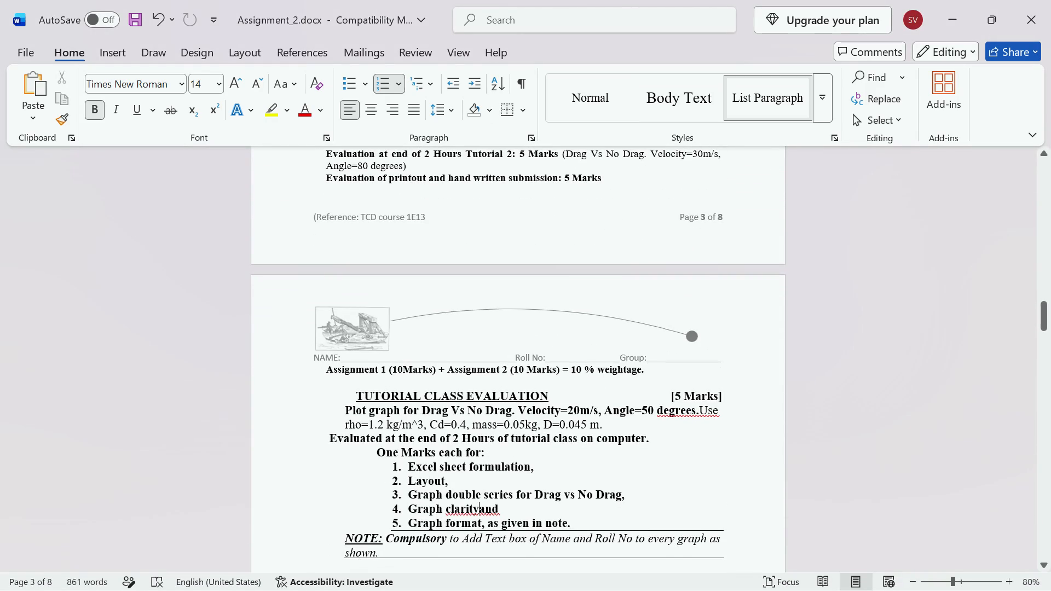
key("space")
left_click(699, 407)
key("space")
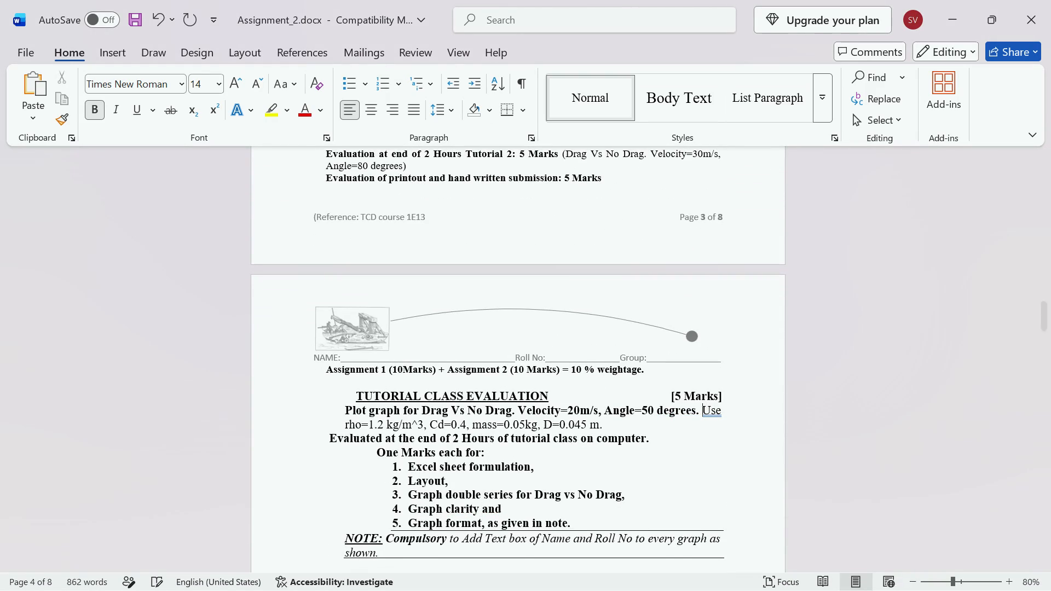
In note 2 on page 3, add the missing spaces in "conclusions,name" and "graphs(with".
scroll(757, 386, "up", 8)
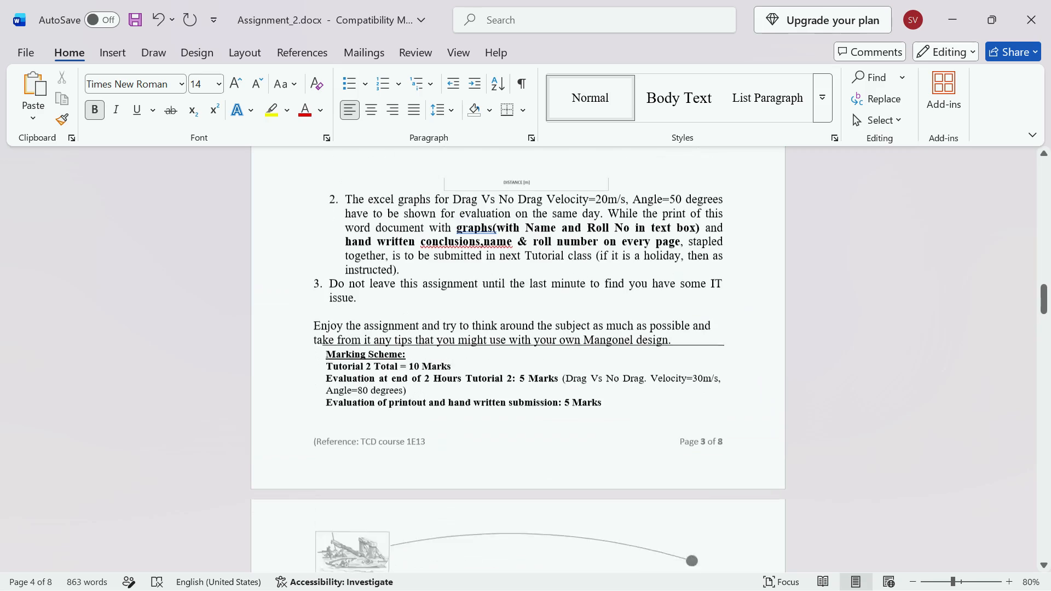
scroll(757, 386, "up", 1)
left_click(483, 297)
key("space")
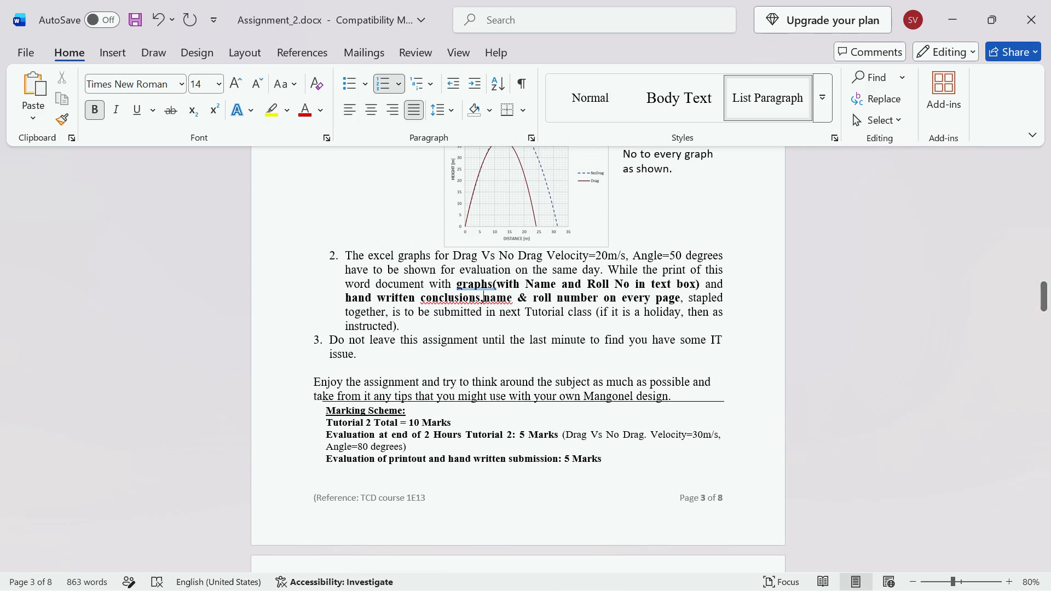
left_click(493, 283)
key("space")
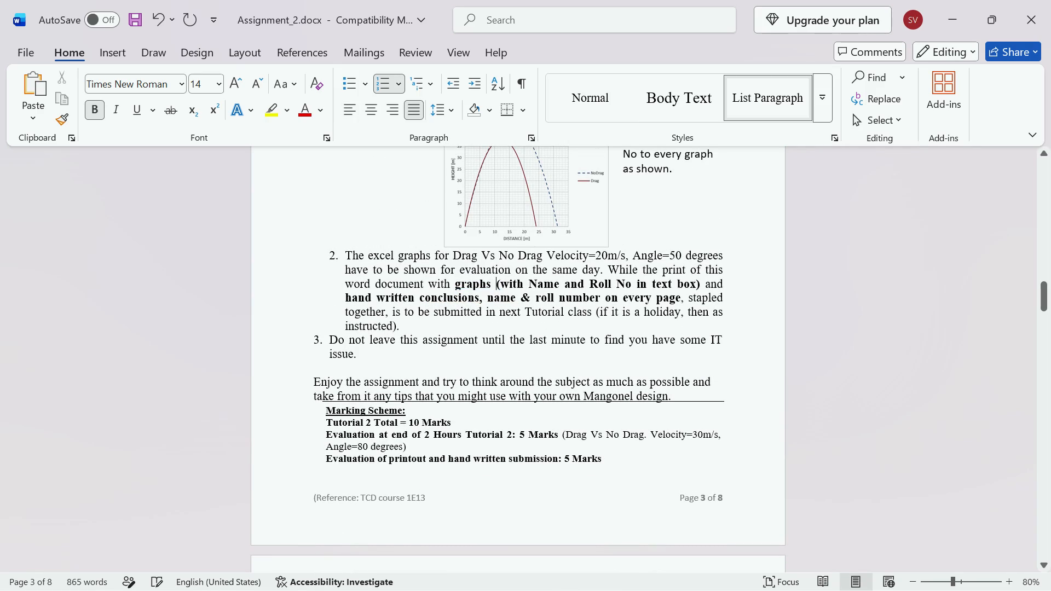
Add a space between "Note:" and "Compulsory" in the note beside the example chart on page 3.
scroll(741, 318, "up", 9)
scroll(741, 318, "down", 1)
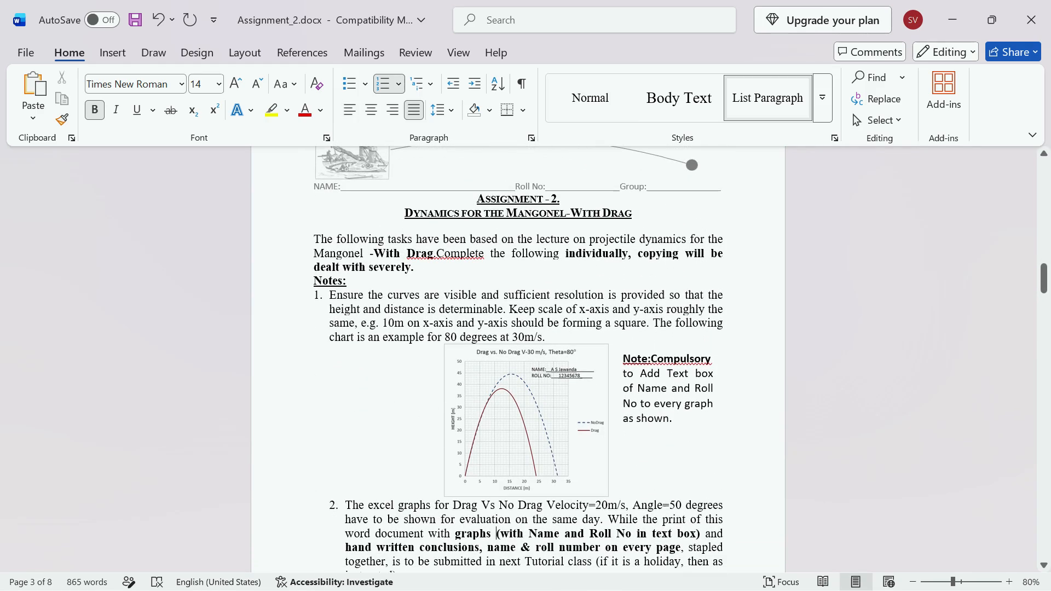
left_click(651, 356)
key("space")
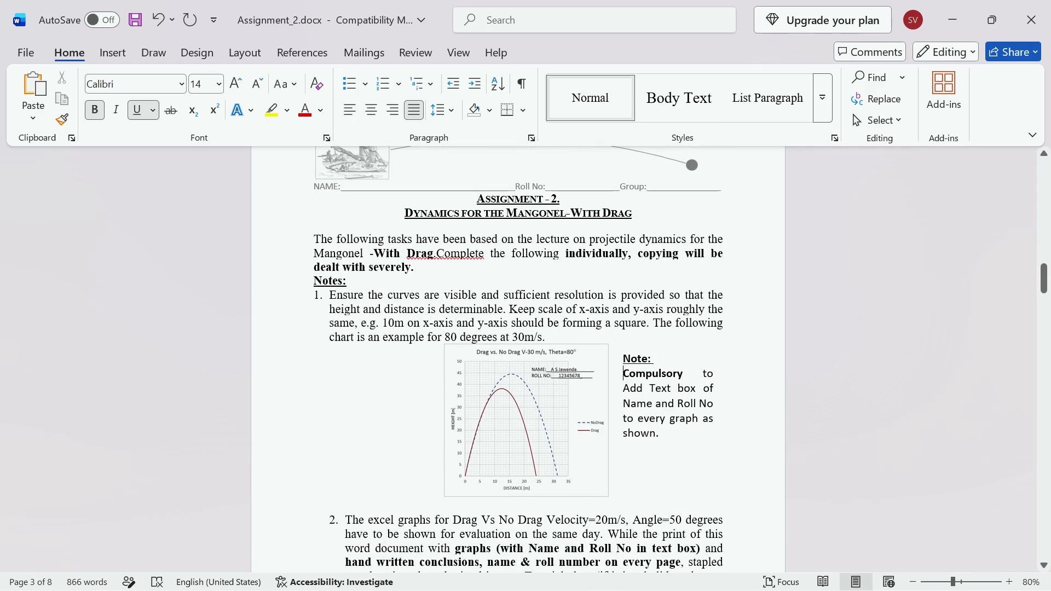
Shift the example chart on page 3 slightly left, away from the note beside it.
left_click_drag(531, 355, 522, 356)
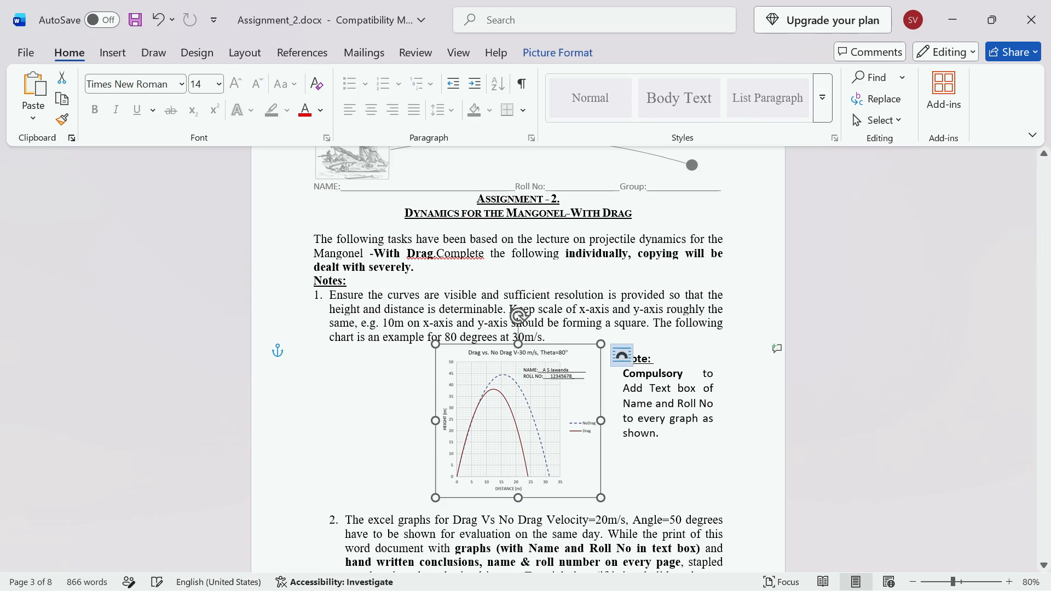
Add the missing space in "Drag.Complete" in the introductory paragraph on page 3.
left_click(436, 253)
key("space")
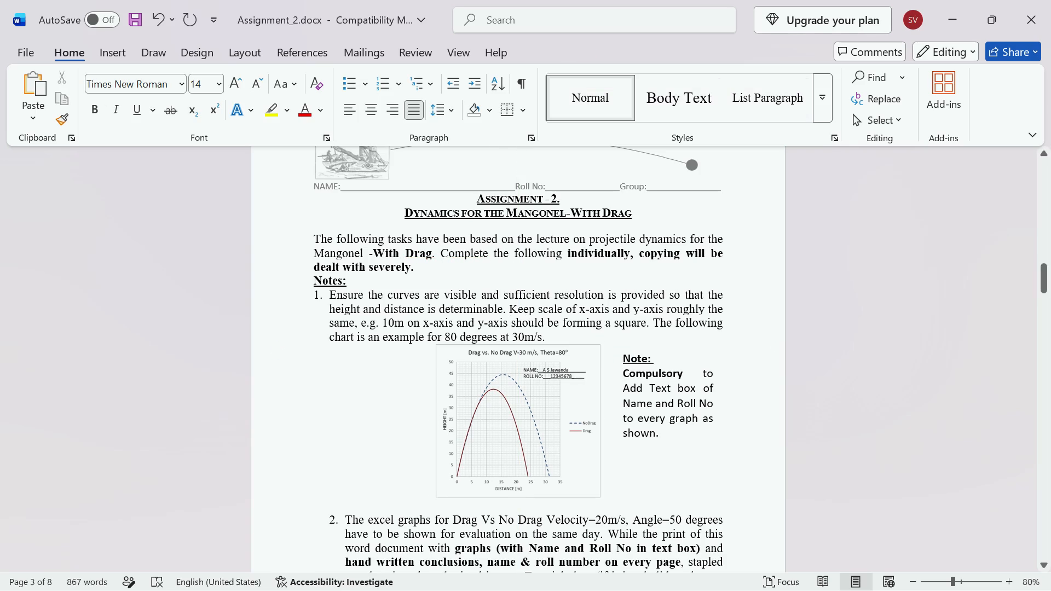
Review the document from the cover page through the Q1 part a chart, examining the corrected text and layout.
scroll(628, 321, "up", 20)
scroll(628, 321, "up", 9)
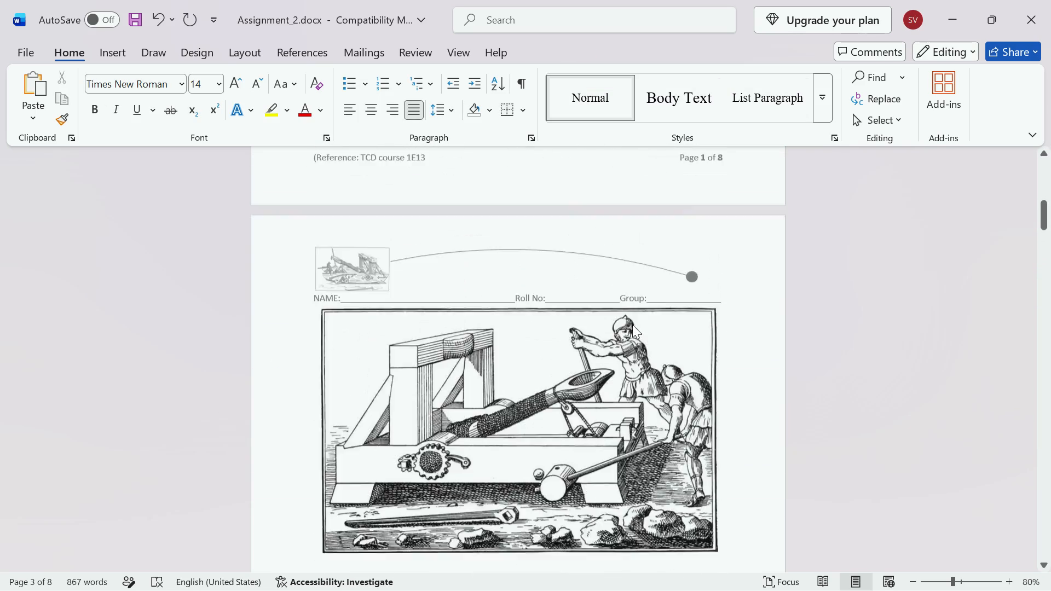
scroll(632, 325, "up", 20)
scroll(635, 331, "down", 8)
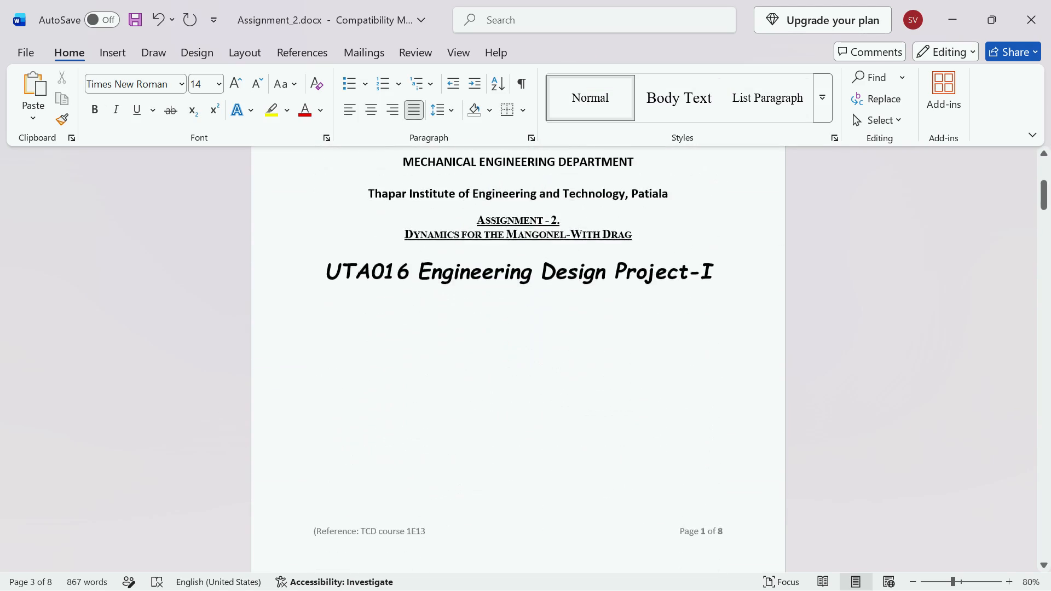
scroll(635, 331, "down", 20)
scroll(635, 331, "down", 20)
scroll(635, 331, "down", 1)
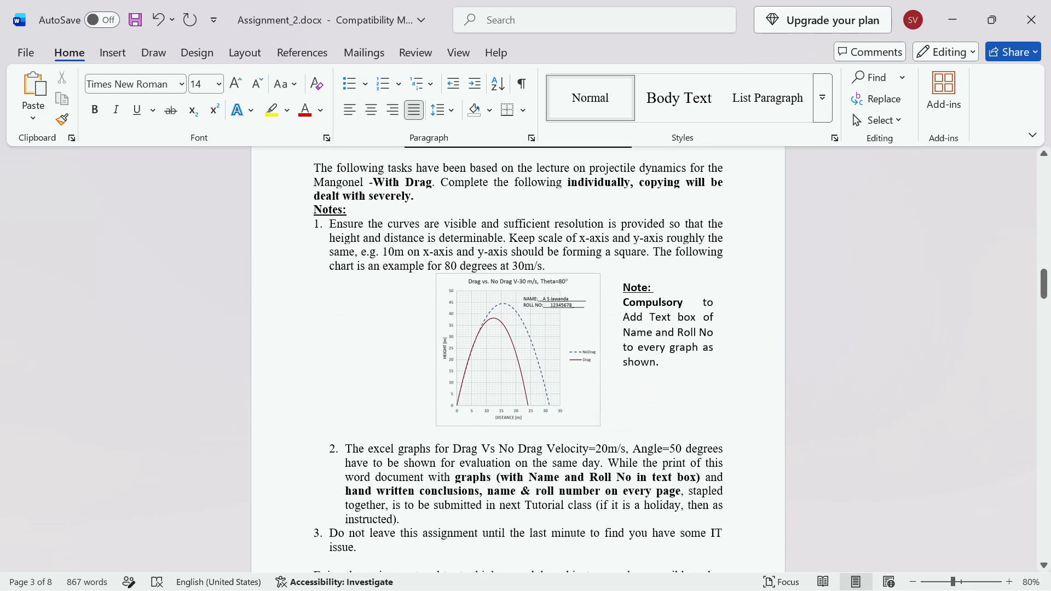
scroll(717, 385, "down", 20)
scroll(717, 385, "down", 5)
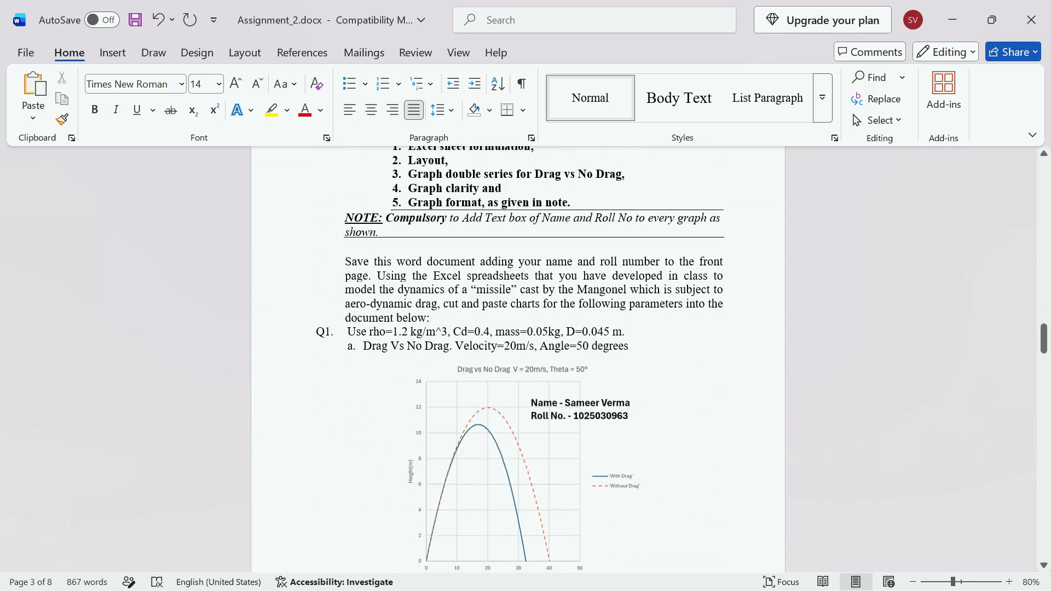
scroll(717, 385, "down", 7)
scroll(717, 385, "up", 14)
scroll(717, 385, "up", 7)
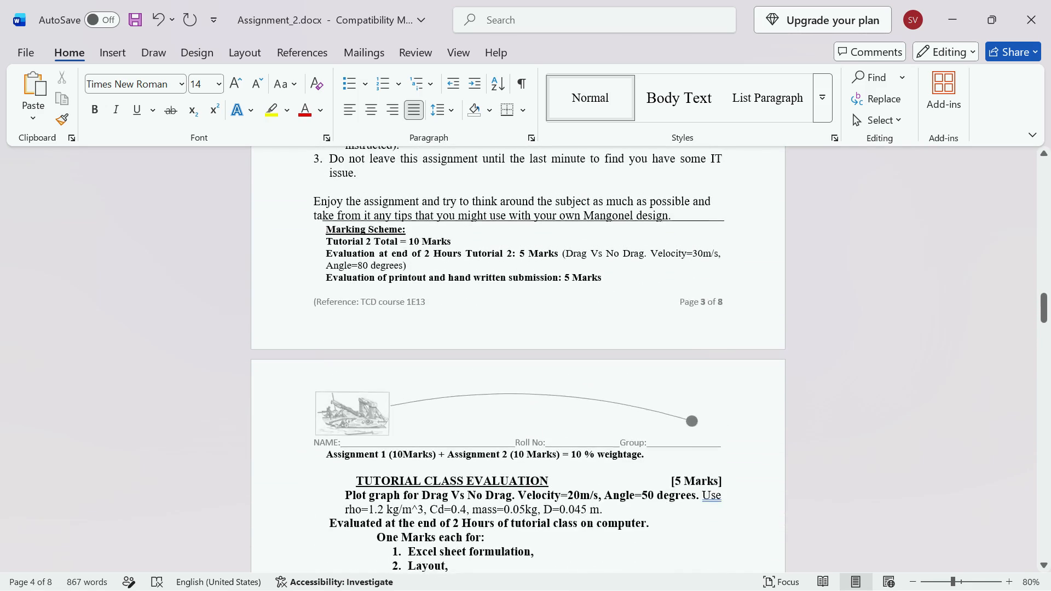
scroll(717, 385, "up", 15)
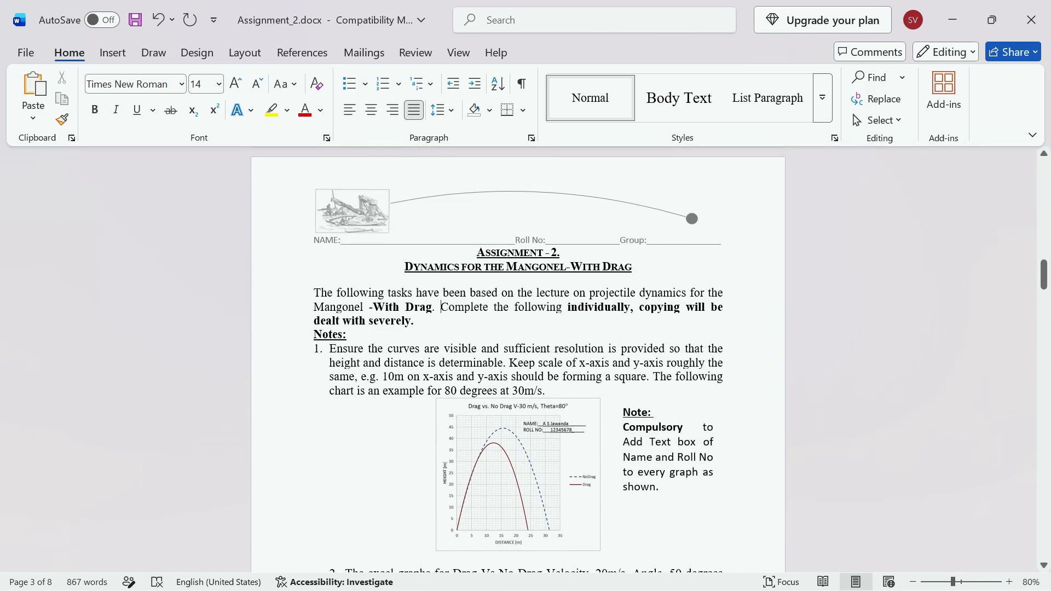
scroll(704, 391, "down", 17)
scroll(704, 391, "down", 15)
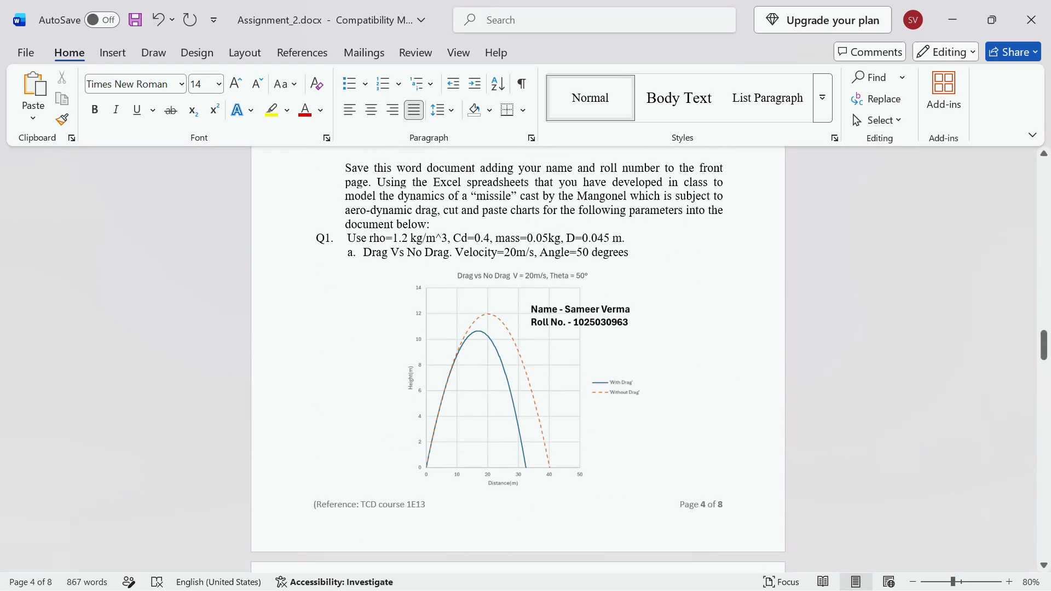
Replace the "<Insert Graph>" placeholder under Q1 part b (angle 80 degrees) with an empty, unlettered line.
scroll(703, 391, "down", 4)
scroll(703, 391, "up", 3)
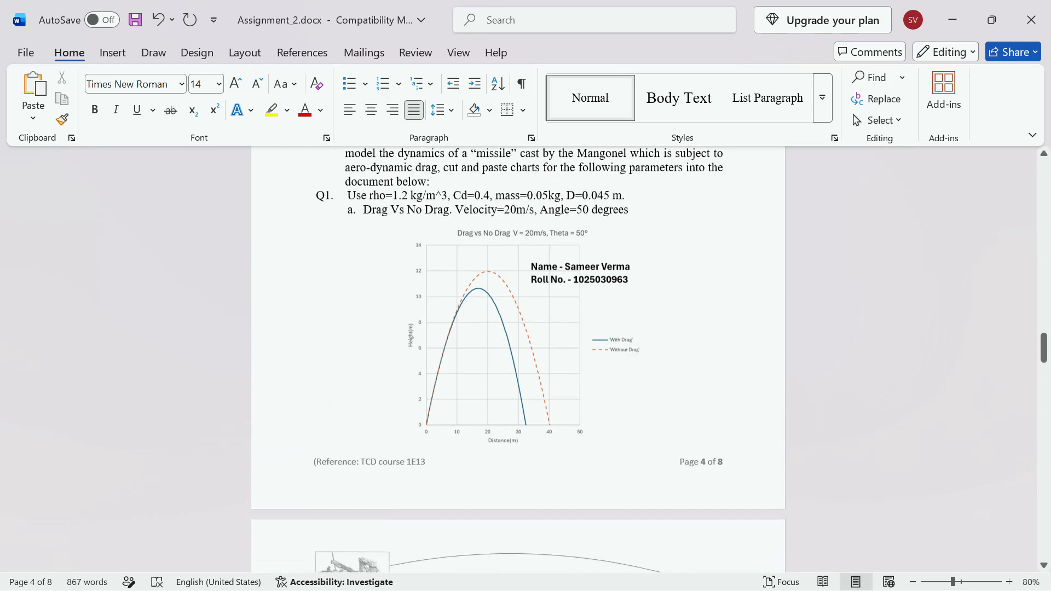
scroll(703, 391, "down", 12)
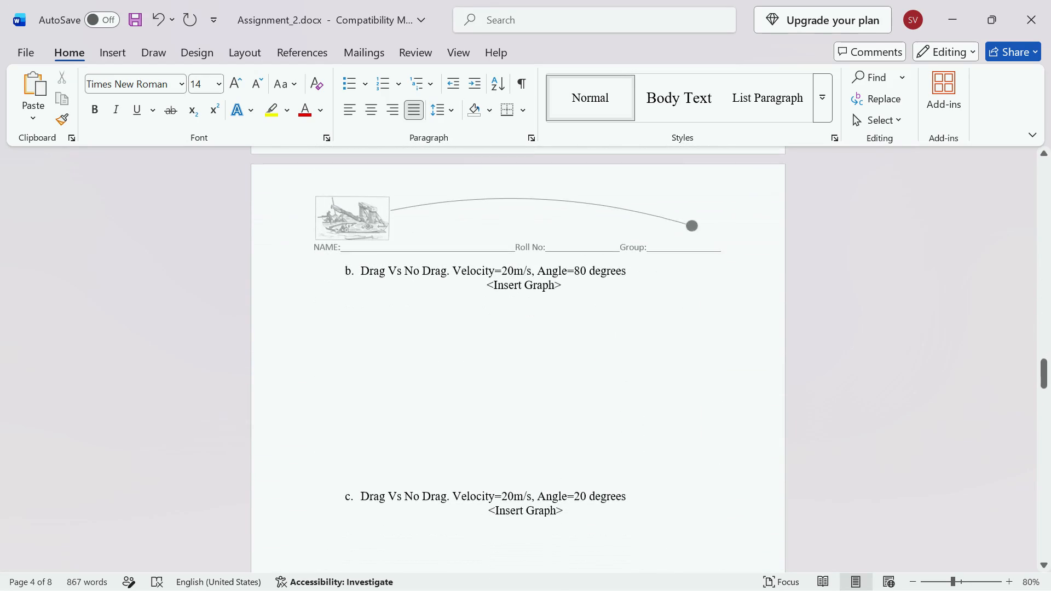
left_click_drag(596, 274, 650, 266)
key("BackSpace")
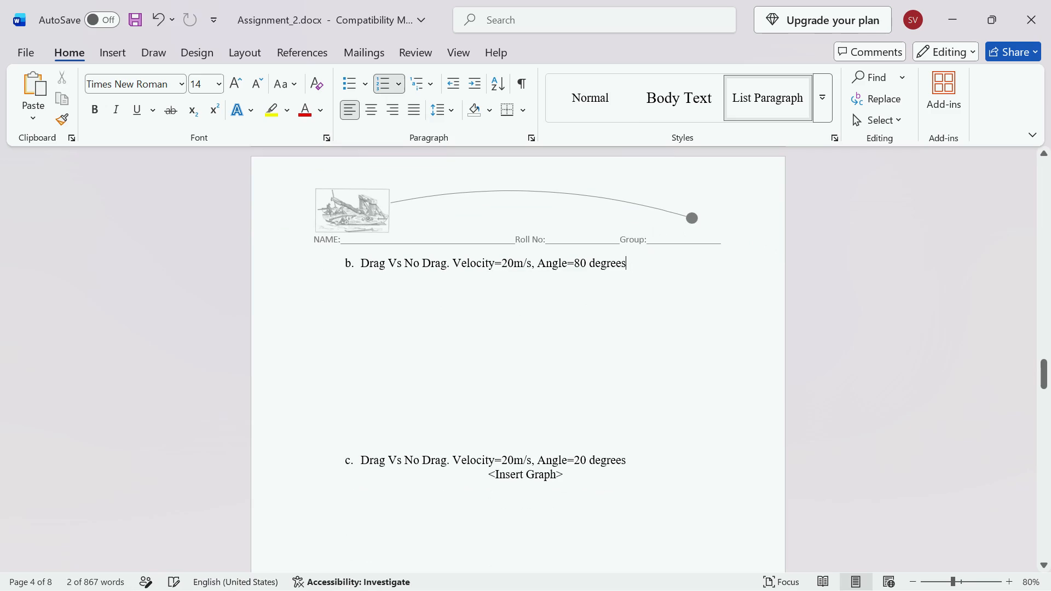
key("Return")
key("BackSpace")
Copy Screenshot 2026-11-04 182058.png from the Screenshots folder and paste it below the Q1 part b heading in the Word document.
key("alt+Tab")
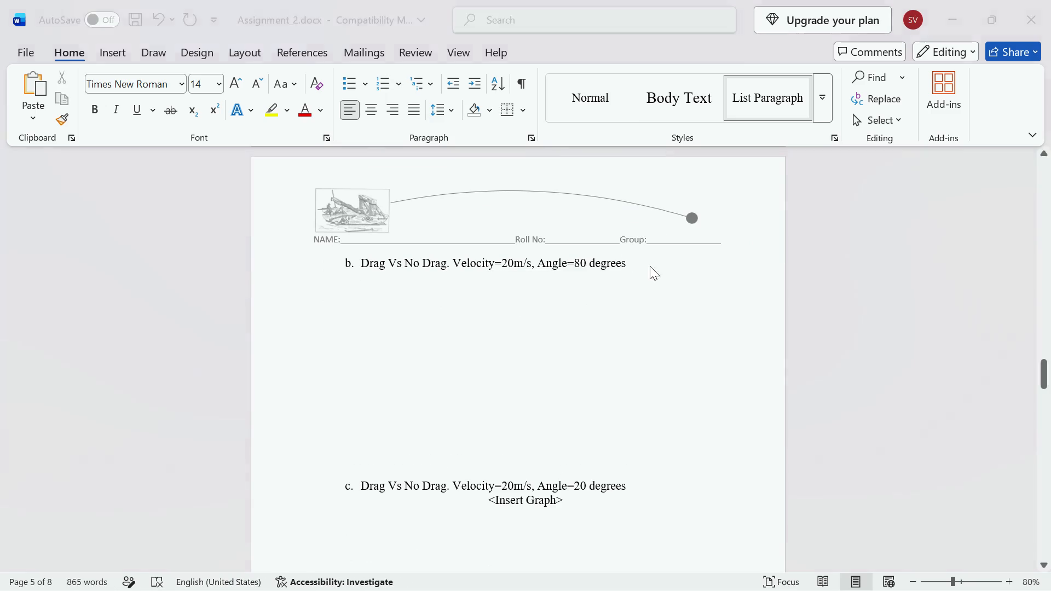
left_click(434, 572)
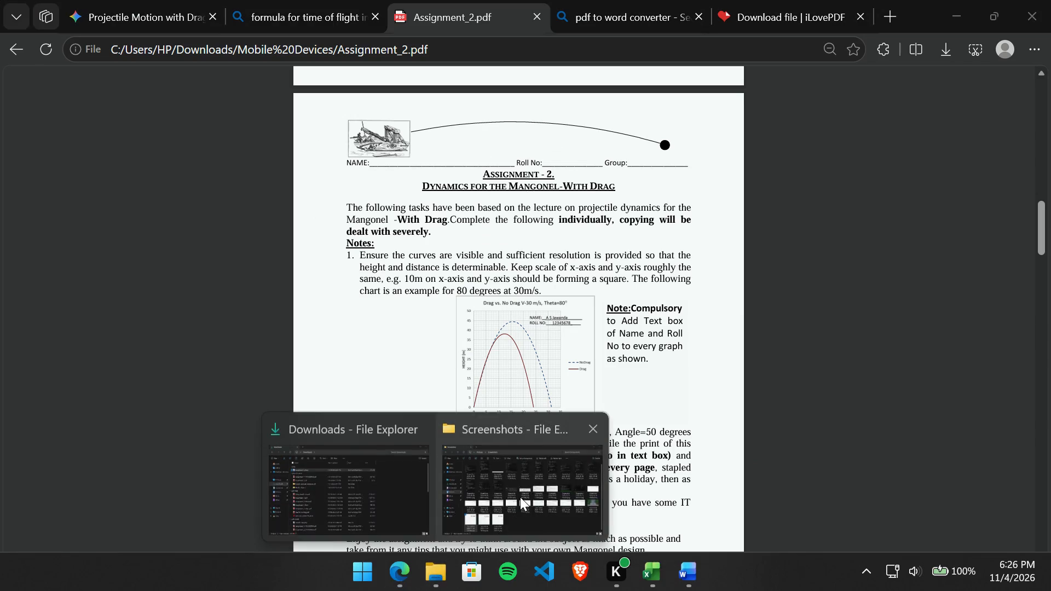
left_click(522, 496)
left_click(293, 489)
key("ctrl+c")
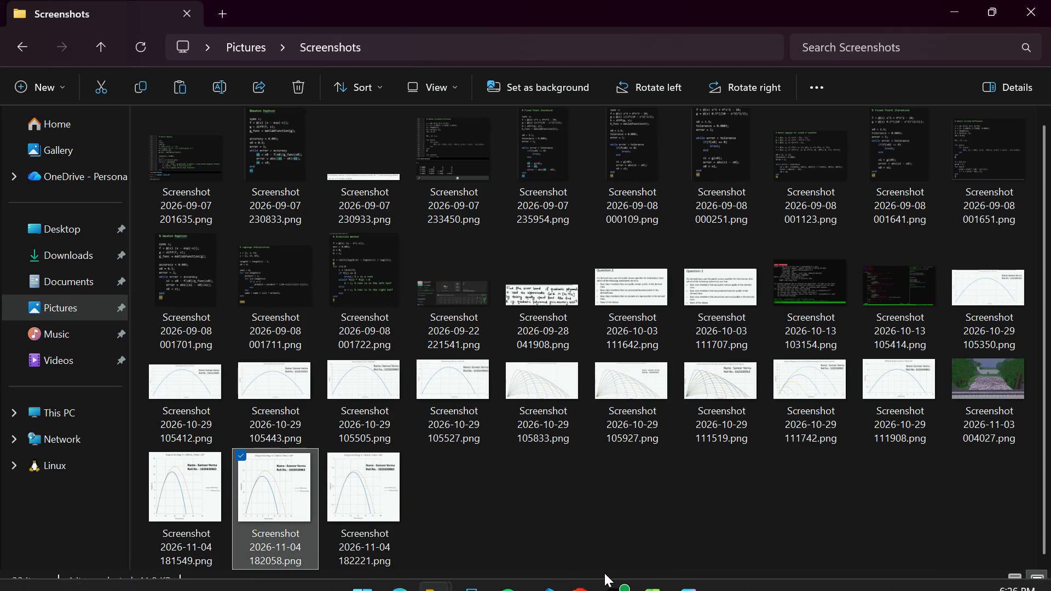
left_click(689, 565)
key("ctrl+v")
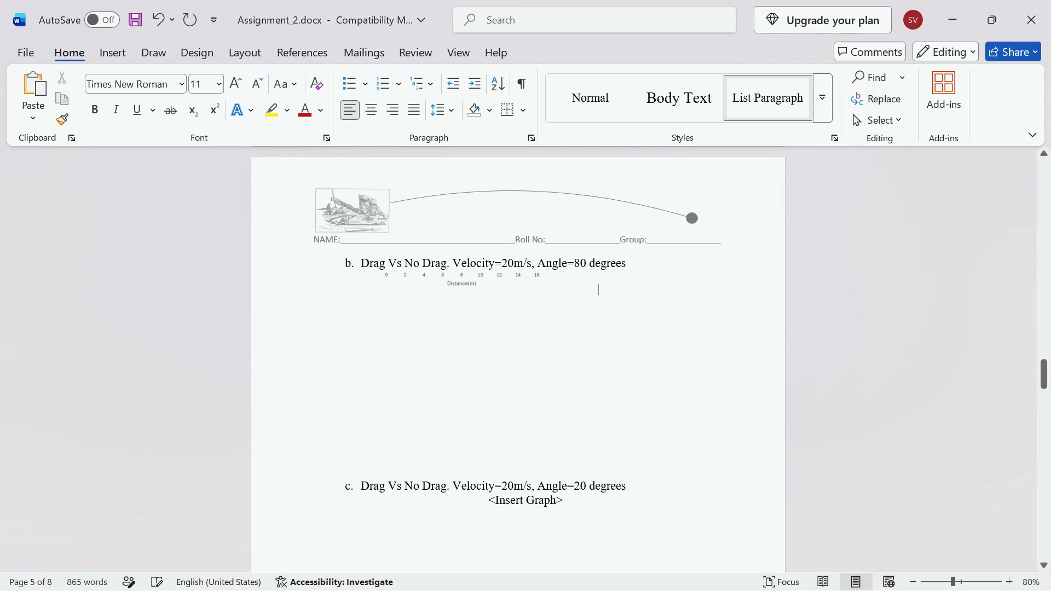
Set the 80° chart's text wrapping to Top and Bottom and position it centred beneath the part b heading.
left_click(474, 286)
right_click(472, 285)
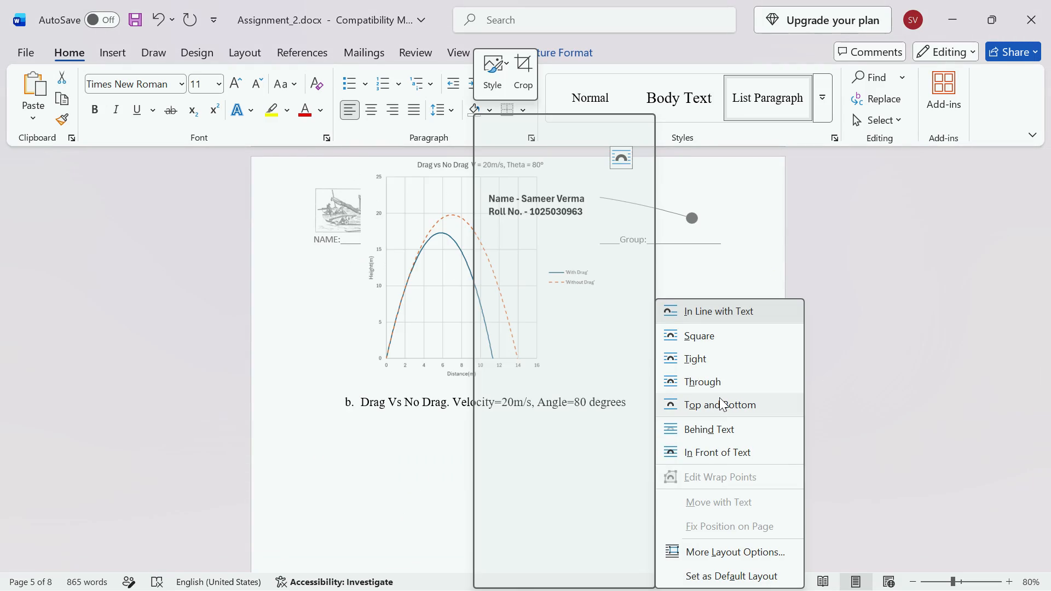
left_click(719, 397)
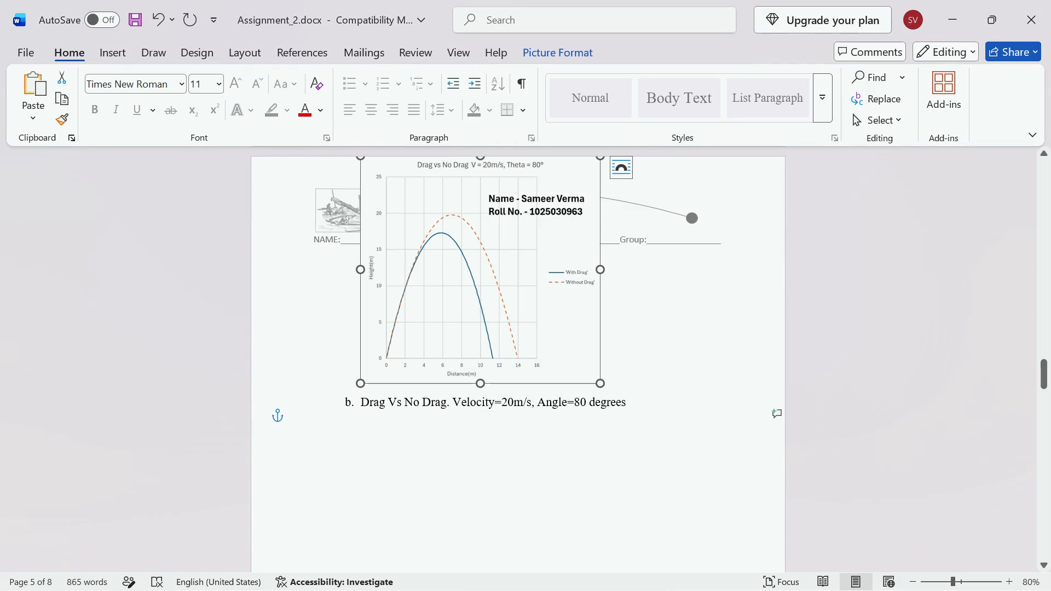
left_click_drag(567, 383, 591, 513)
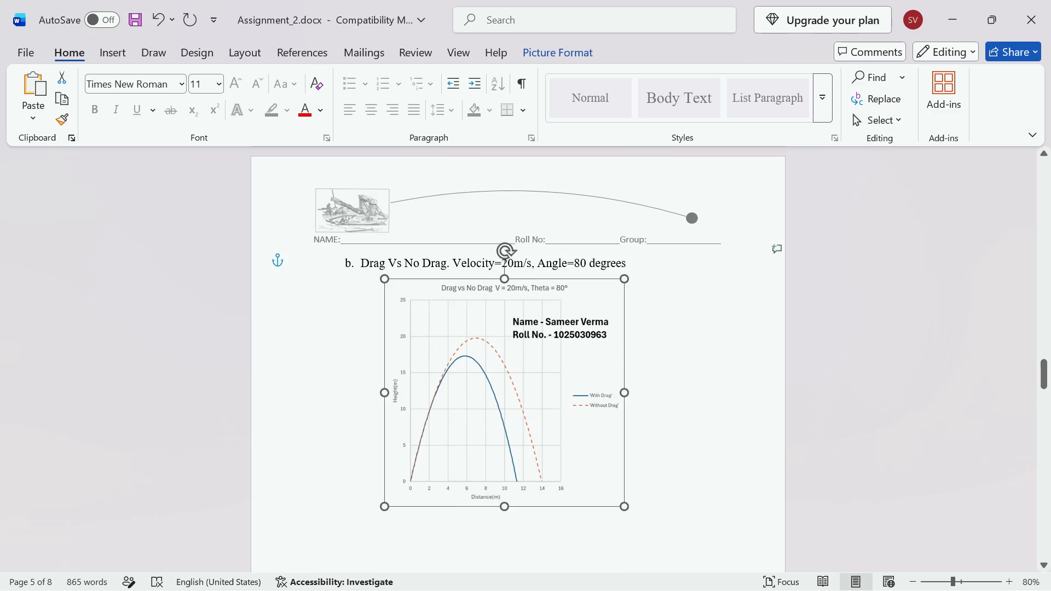
left_click_drag(591, 513, 615, 514)
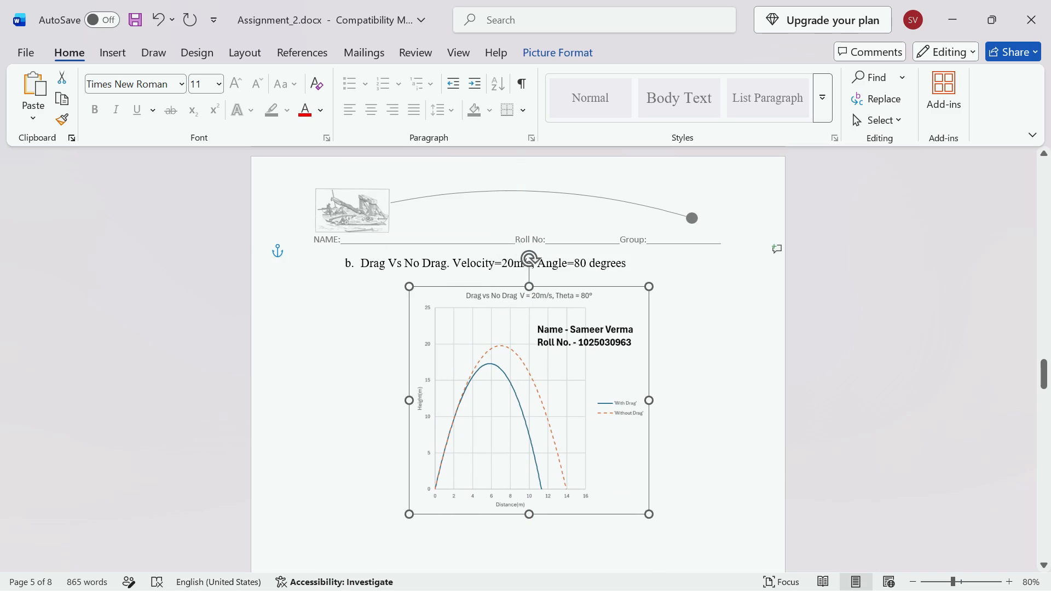
left_click_drag(615, 514, 610, 514)
left_click(685, 439)
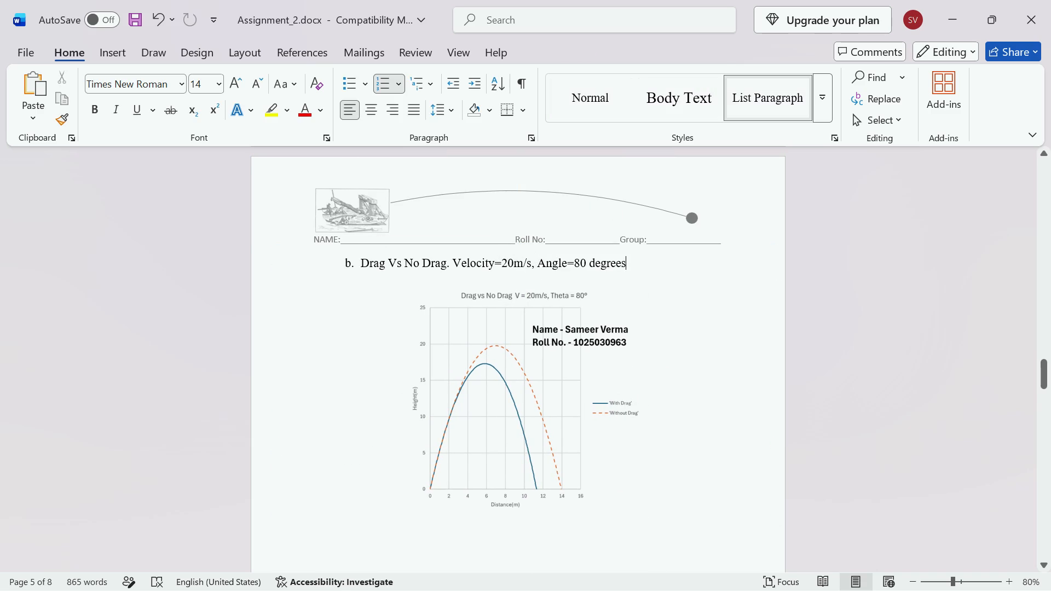
Delete the surplus blank lines between the 80° chart and the part c heading so that the heading follows the chart closely.
scroll(739, 424, "down", 7)
left_click(634, 457)
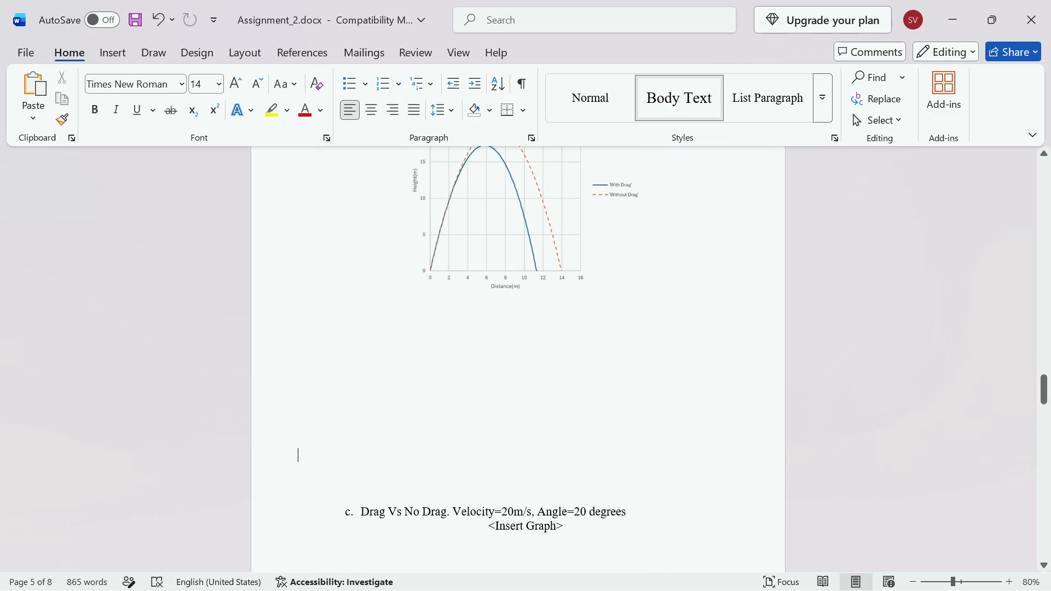
key("BackSpace")
key("BackSpace")
key("BackSpace")
key("BackSpace")
key("BackSpace")
key("BackSpace")
key("BackSpace")
key("BackSpace")
key("BackSpace")
key("BackSpace")
key("BackSpace")
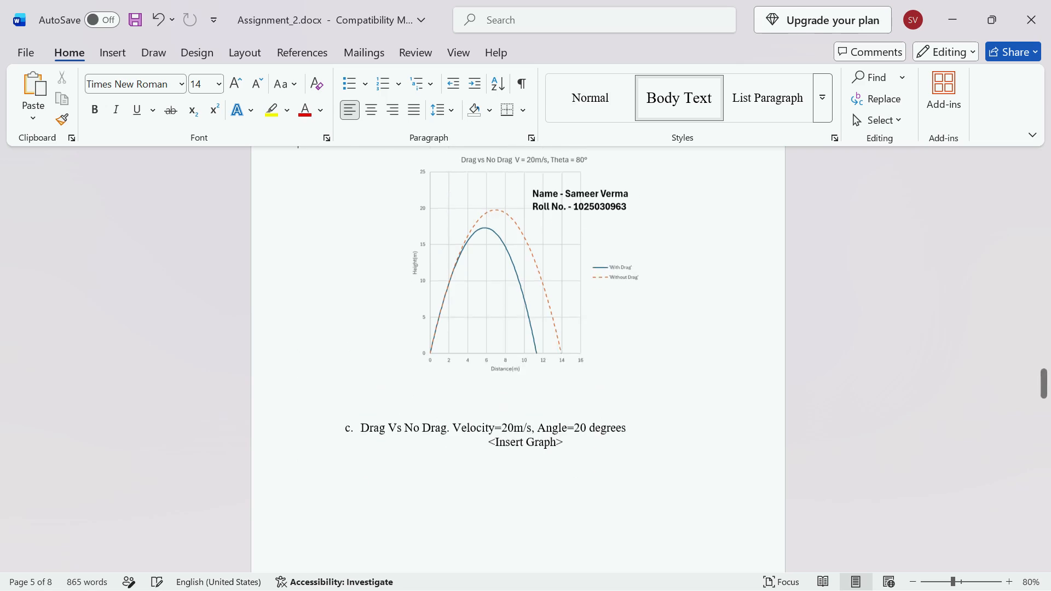
left_click(642, 413)
key("BackSpace")
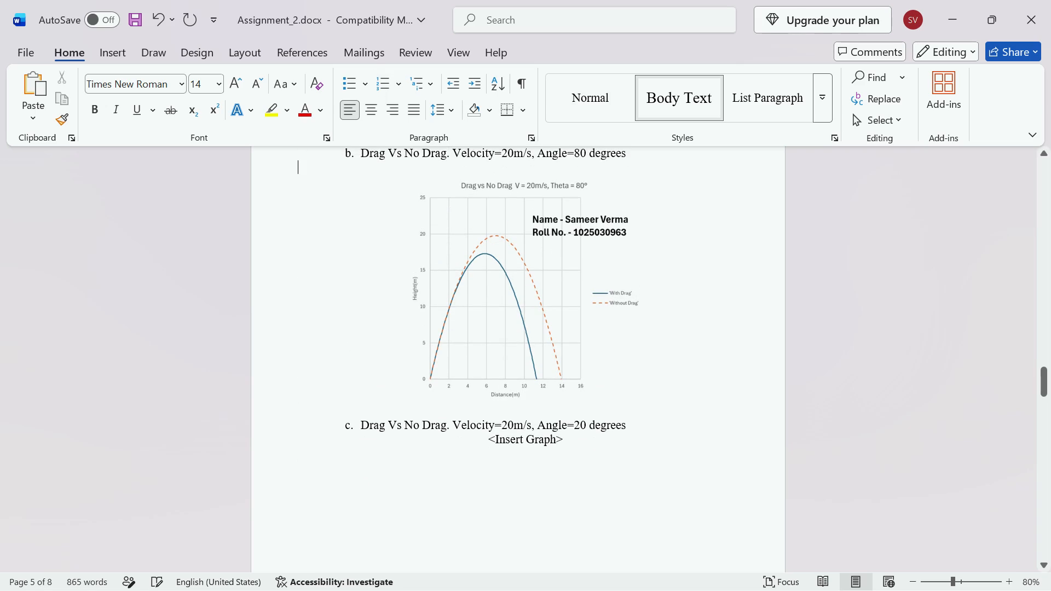
Remove the "<Insert Graph>" placeholder under Q1 part c (angle 20 degrees) and add empty lines below the heading.
left_click_drag(638, 436, 652, 427)
key("BackSpace")
scroll(652, 427, "down", 13)
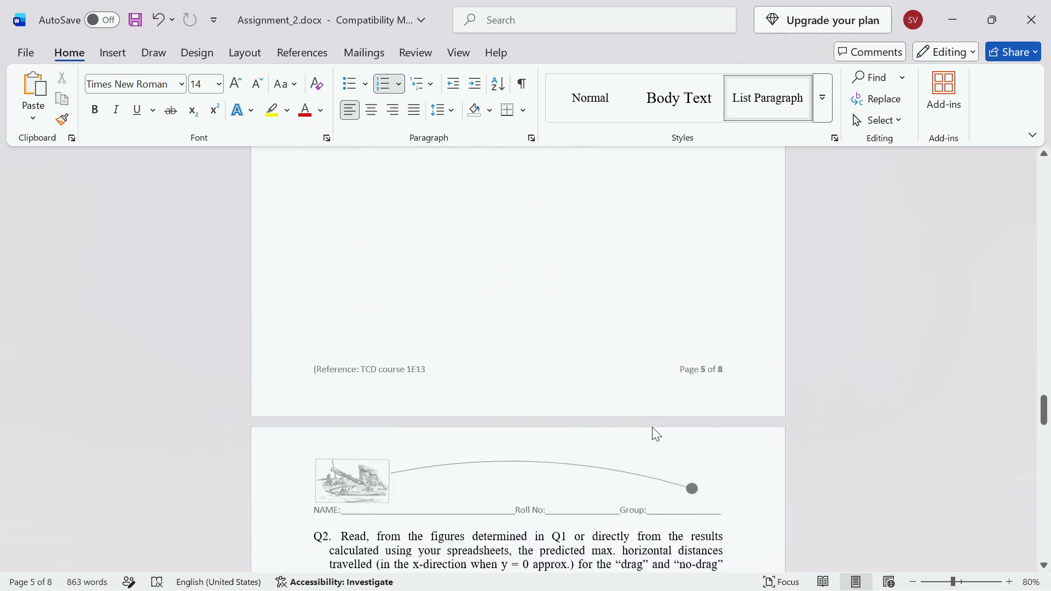
scroll(652, 427, "up", 13)
key("Return")
key("Return")
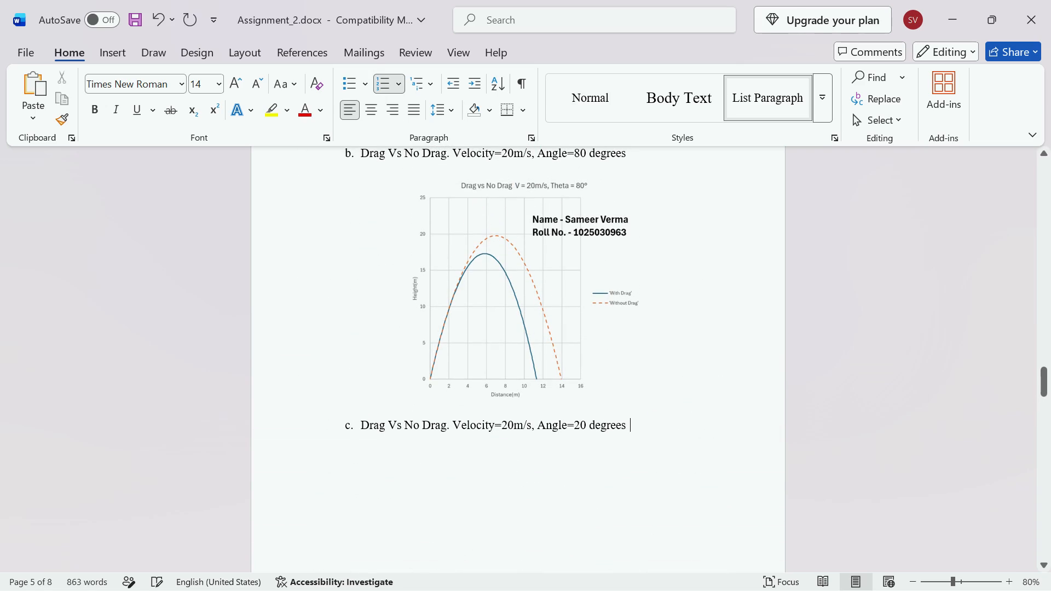
key("Return")
key("Return")
scroll(652, 427, "down", 13)
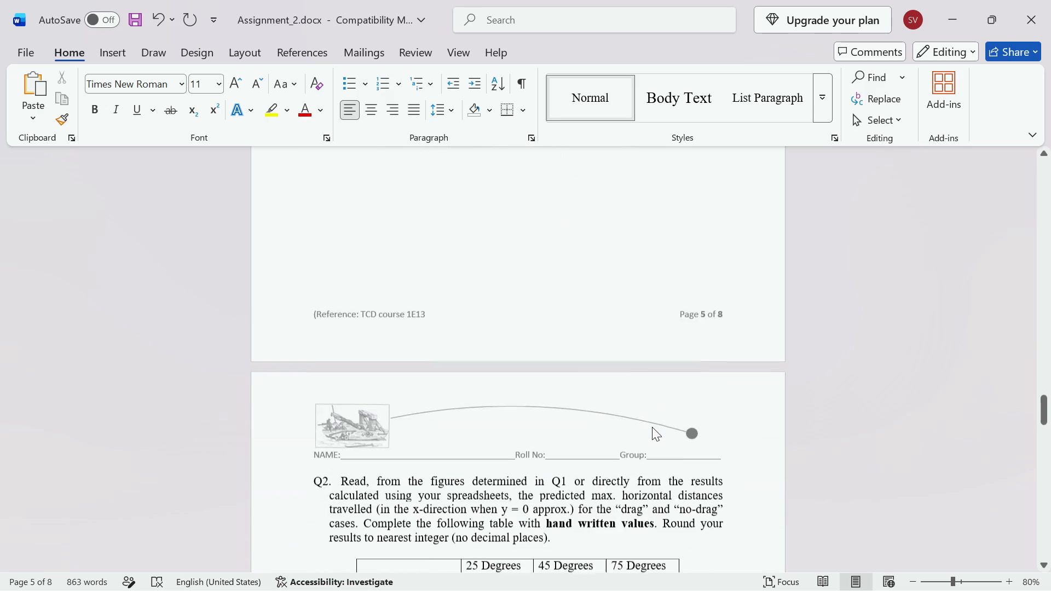
key("Return")
Widen the 80° chart slightly and nudge it a little to the left under the part b heading.
scroll(652, 427, "up", 16)
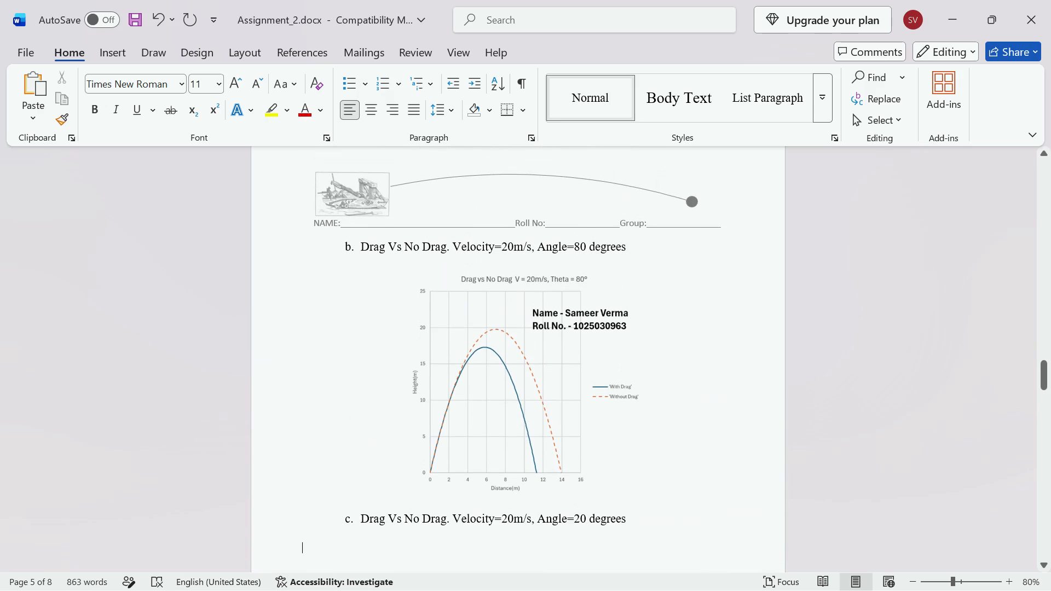
left_click(597, 399)
left_click_drag(643, 384, 644, 384)
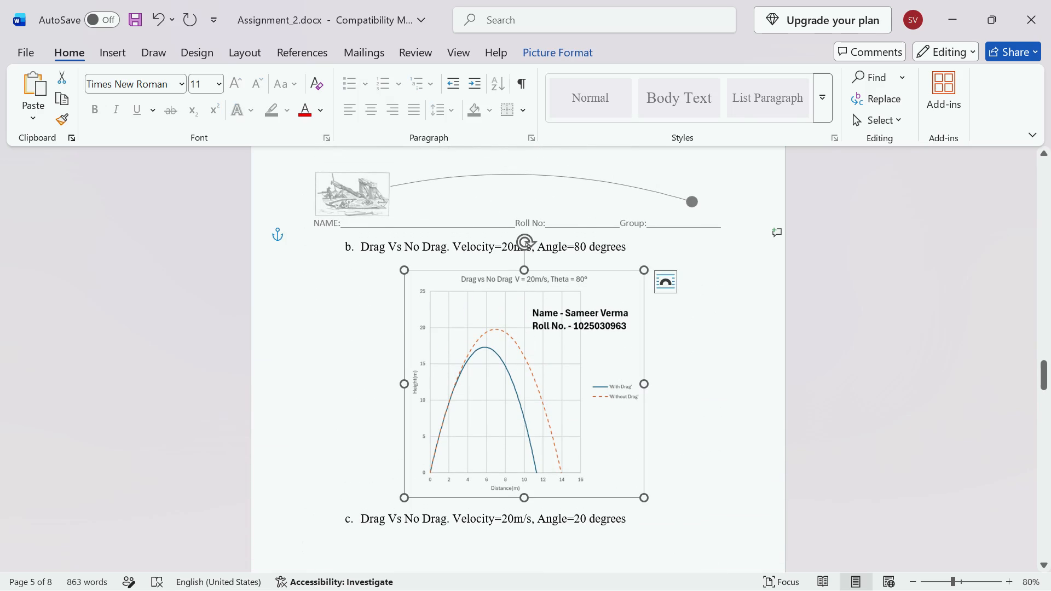
left_click_drag(644, 384, 650, 384)
left_click_drag(584, 385, 577, 385)
left_click(744, 387)
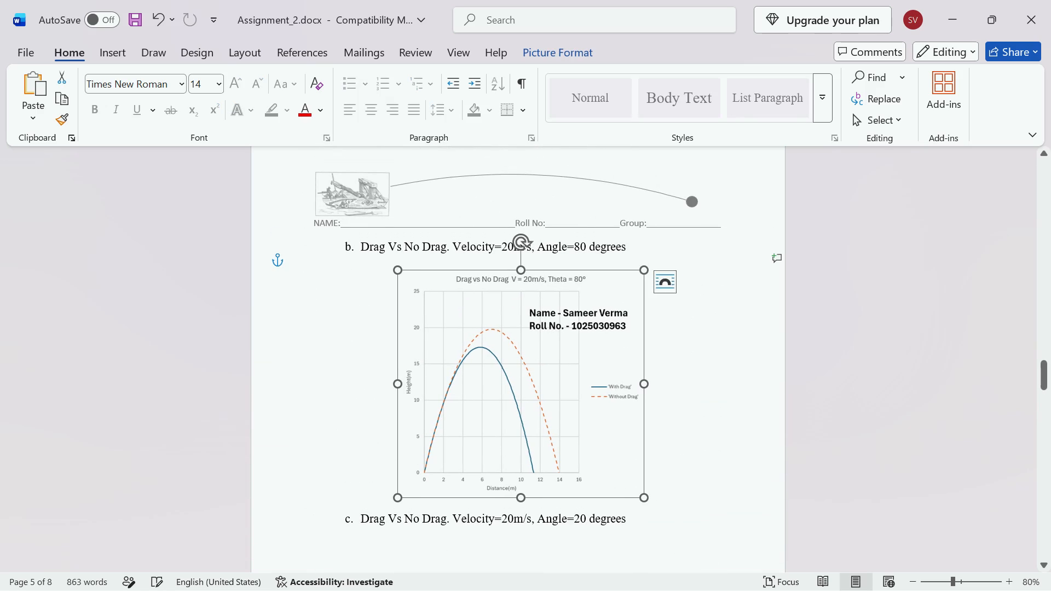
Copy Screenshot 2026-11-04 182221.png from the Screenshots folder and paste it below the Q1 part c heading in the Word document.
scroll(744, 387, "down", 3)
left_click(662, 471)
key("alt+Tab")
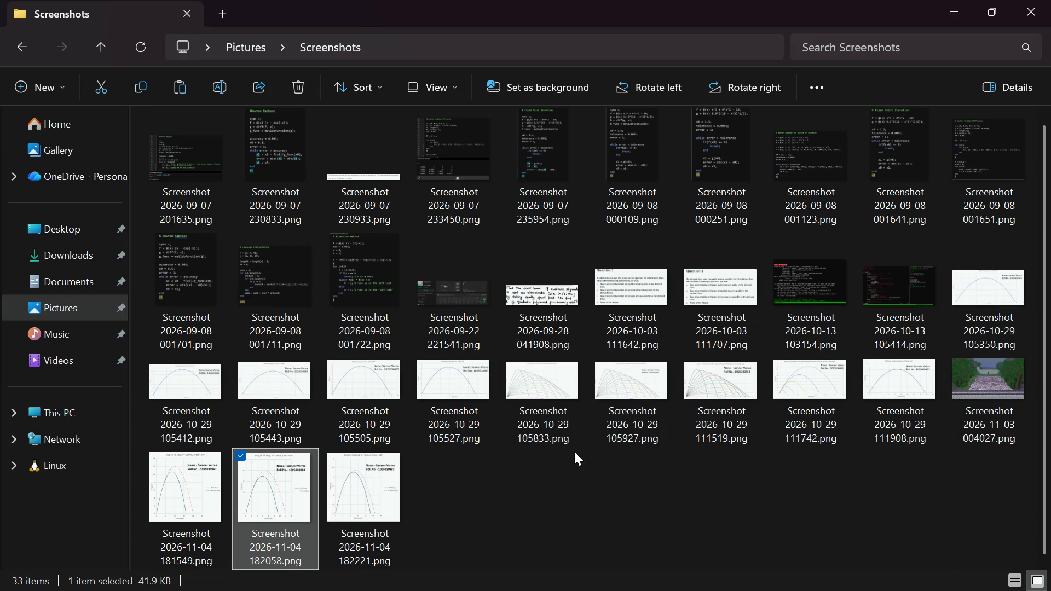
left_click(384, 487)
key("ctrl+c")
key("alt+Tab")
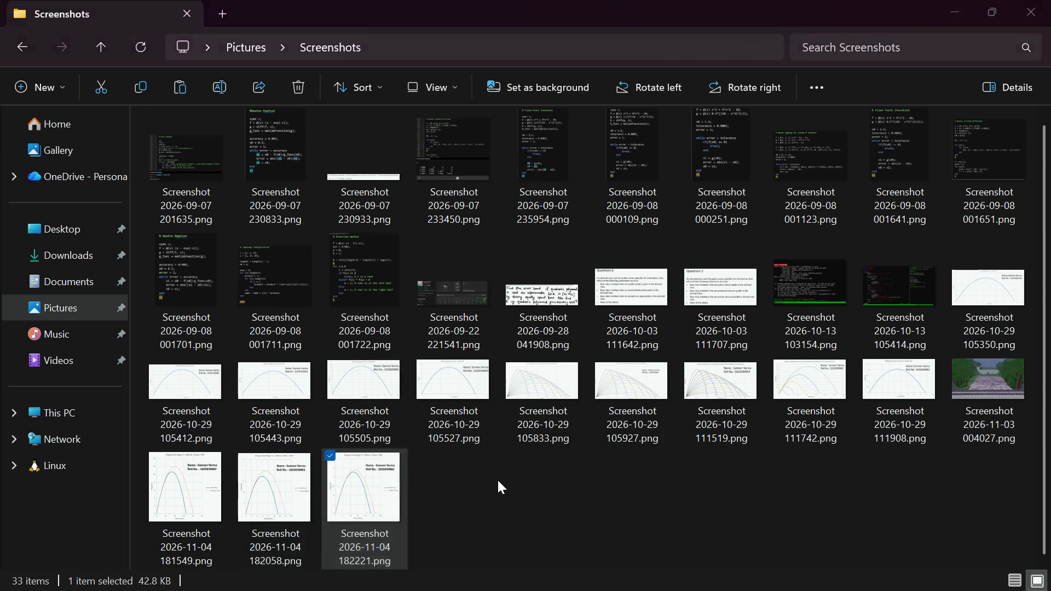
key("ctrl+v")
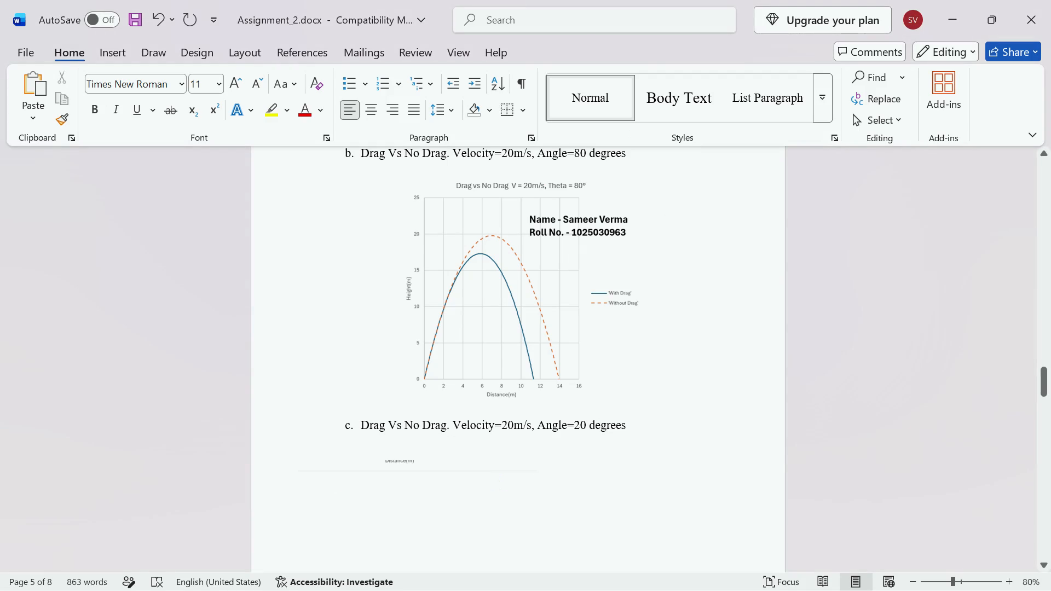
Set the 20° chart's text wrapping to Through and move it beneath the part c heading, above the page 5 footer.
left_click(440, 465)
right_click(447, 465)
left_click(578, 495)
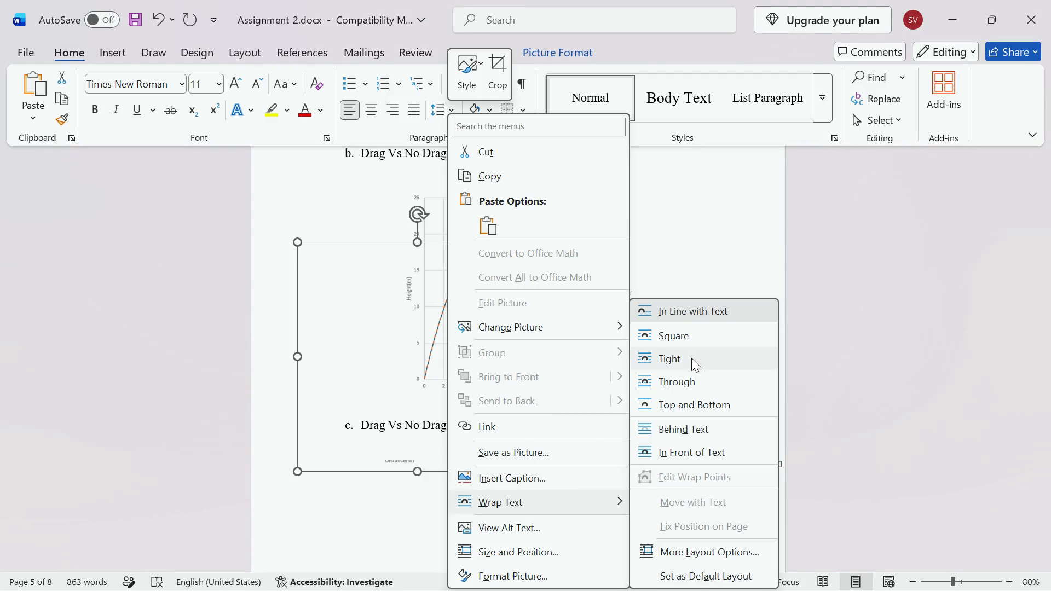
left_click(711, 383)
scroll(712, 411, "down", 3)
left_click_drag(515, 370, 515, 373)
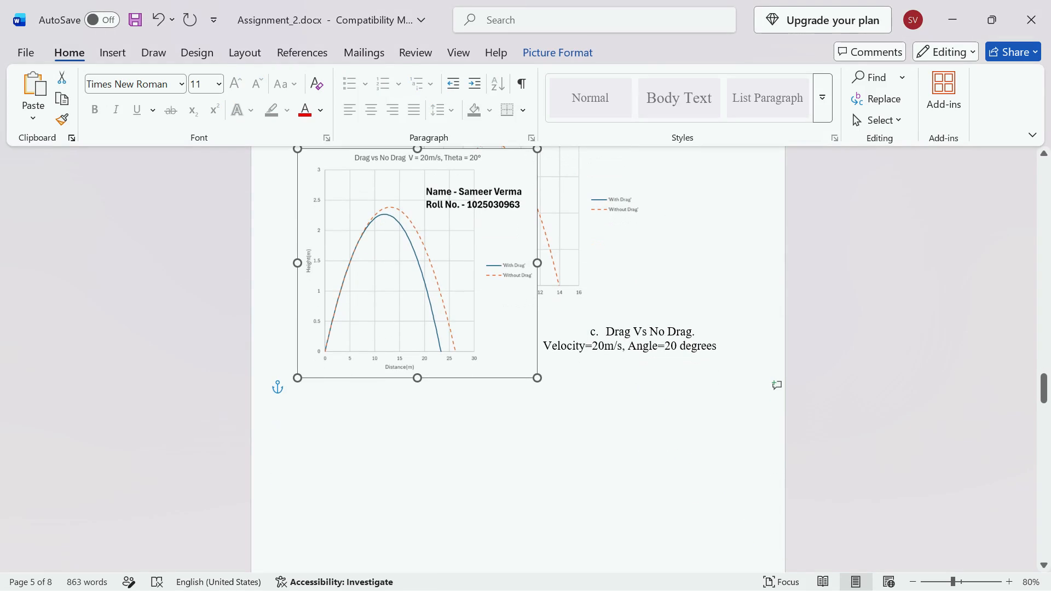
left_click_drag(515, 373, 632, 583)
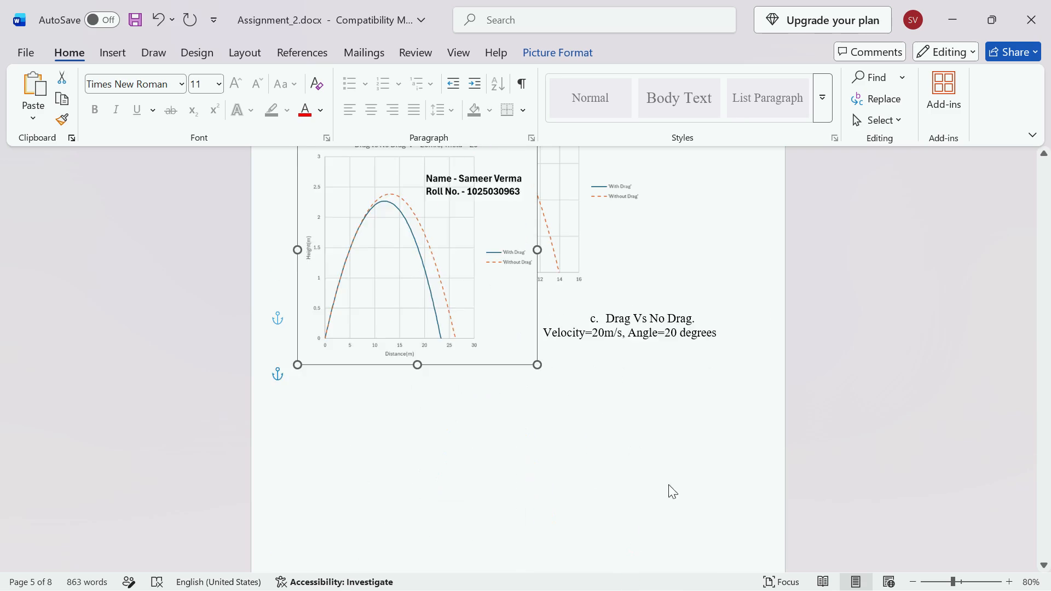
scroll(680, 470, "down", 3)
left_click_drag(493, 266, 622, 472)
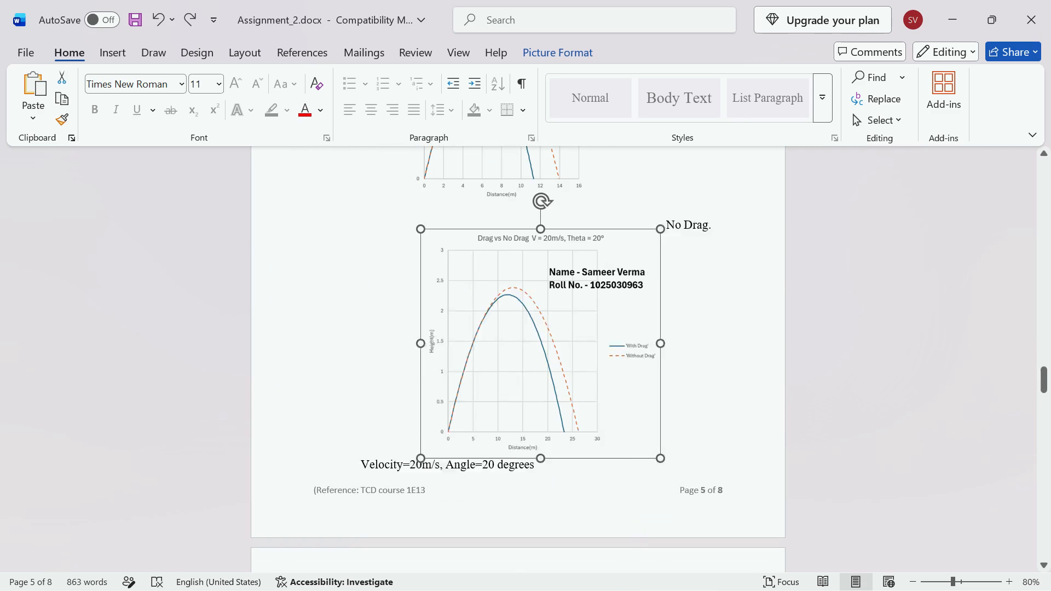
left_click_drag(622, 472, 607, 475)
Nudge the 20° chart slightly left to line up with the 80° chart above it and widen it a little.
scroll(726, 455, "up", 4)
left_click(739, 469)
scroll(739, 469, "up", 2)
left_click(554, 323)
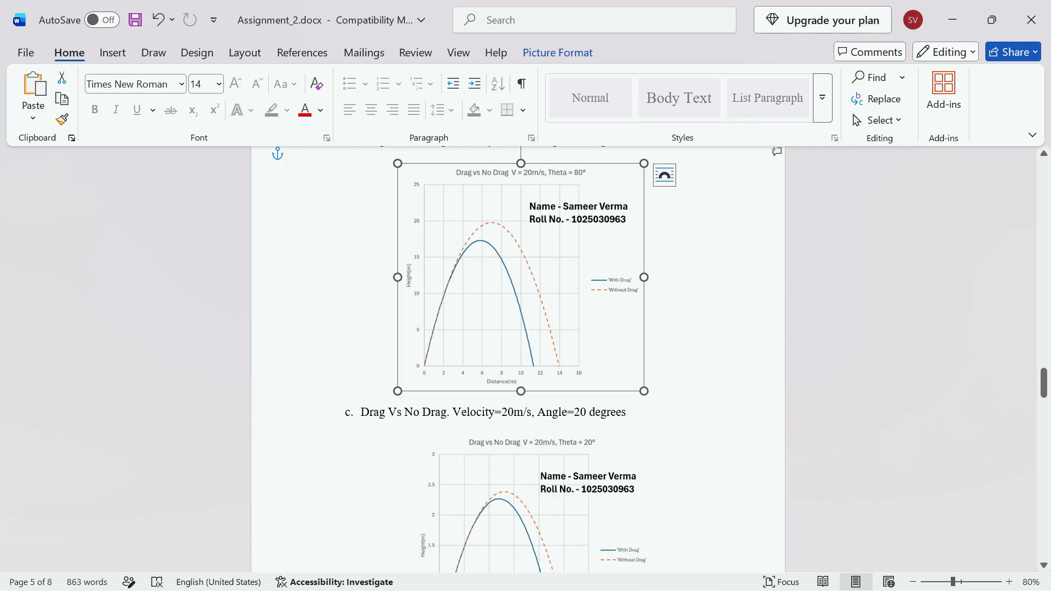
left_click(569, 495)
left_click_drag(557, 503, 549, 503)
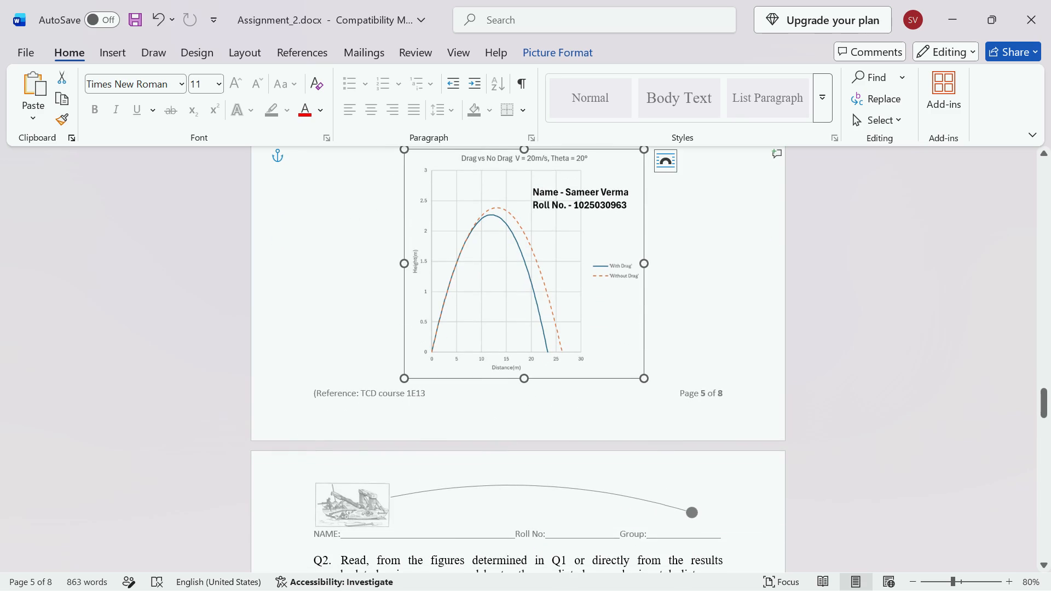
left_click_drag(643, 265, 650, 265)
left_click(724, 293)
Review the Q1 charts on pages 4 and 5 and the Q2 and Q3 tables on page 6.
scroll(752, 364, "up", 4)
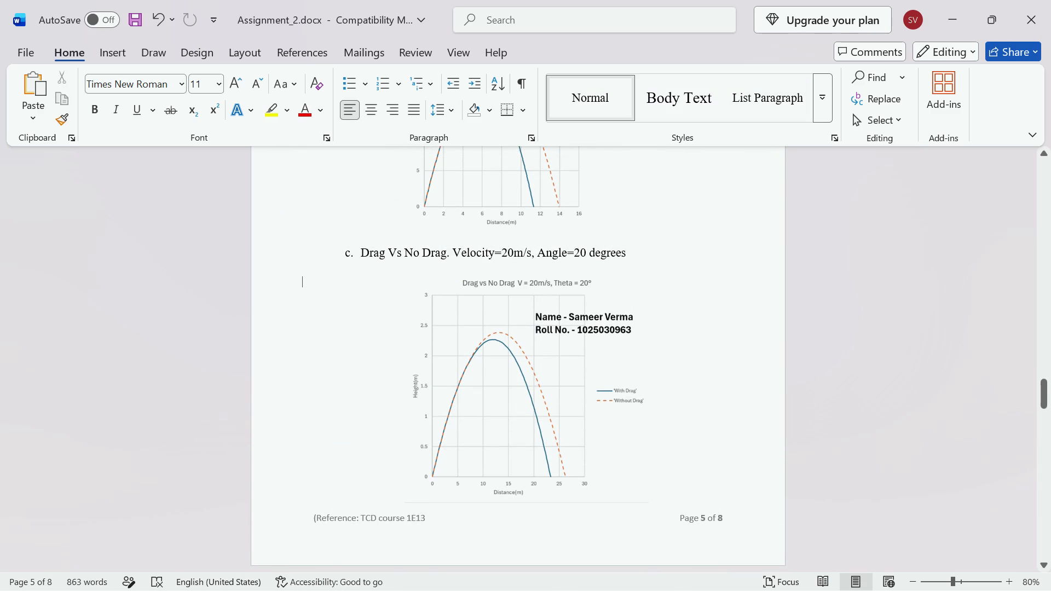
scroll(741, 367, "up", 16)
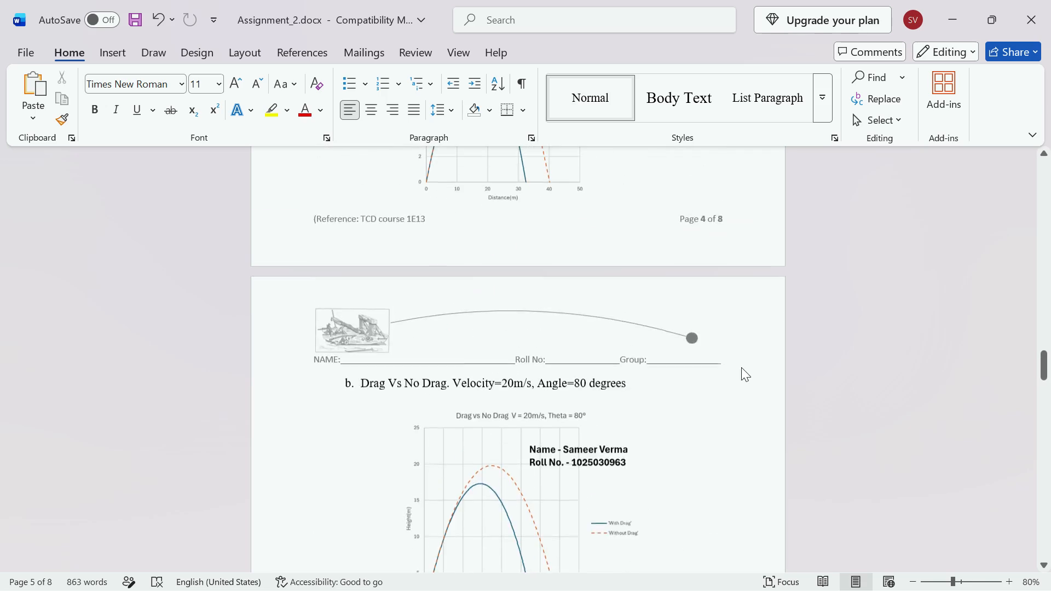
scroll(741, 367, "up", 4)
scroll(741, 367, "down", 7)
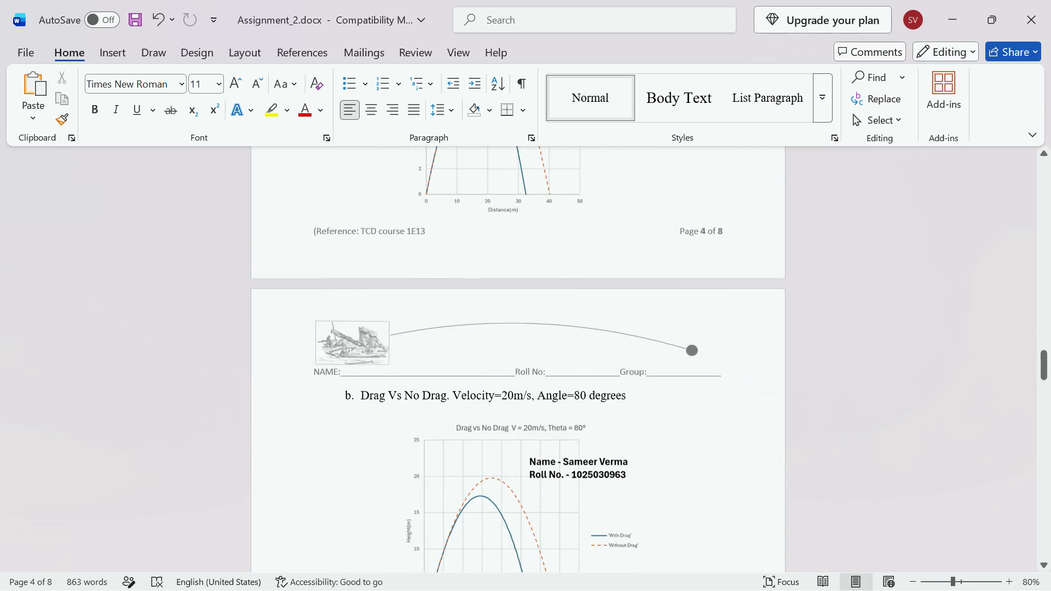
scroll(741, 367, "down", 15)
scroll(741, 367, "down", 6)
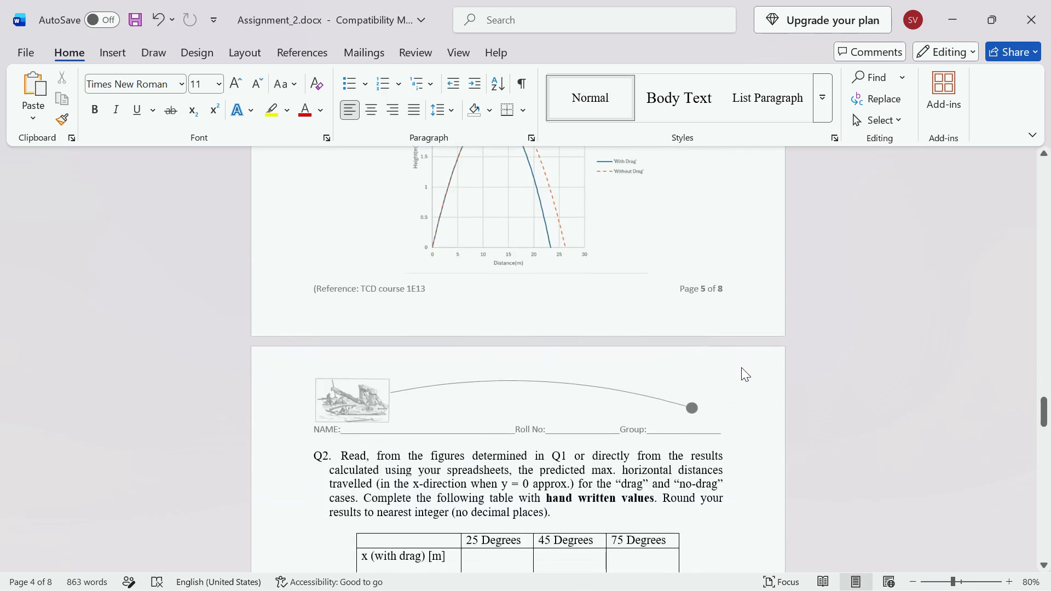
scroll(741, 367, "down", 6)
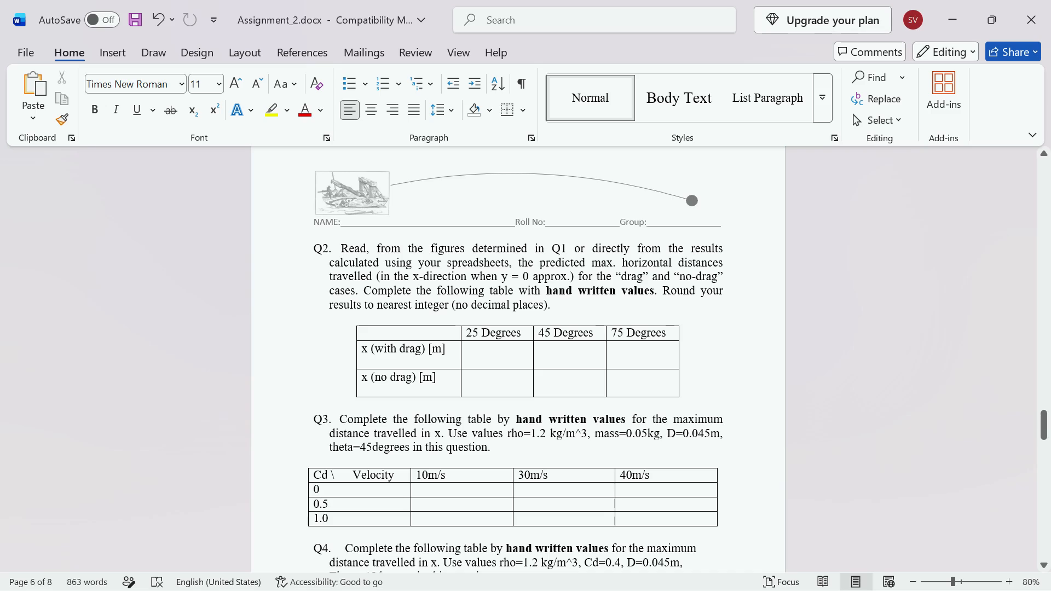
Switch to the Screenshots folder, open Screenshot 2026-11-03 004027.png in Photos and examine the figure by the white wall.
key("super+2")
key("super+2")
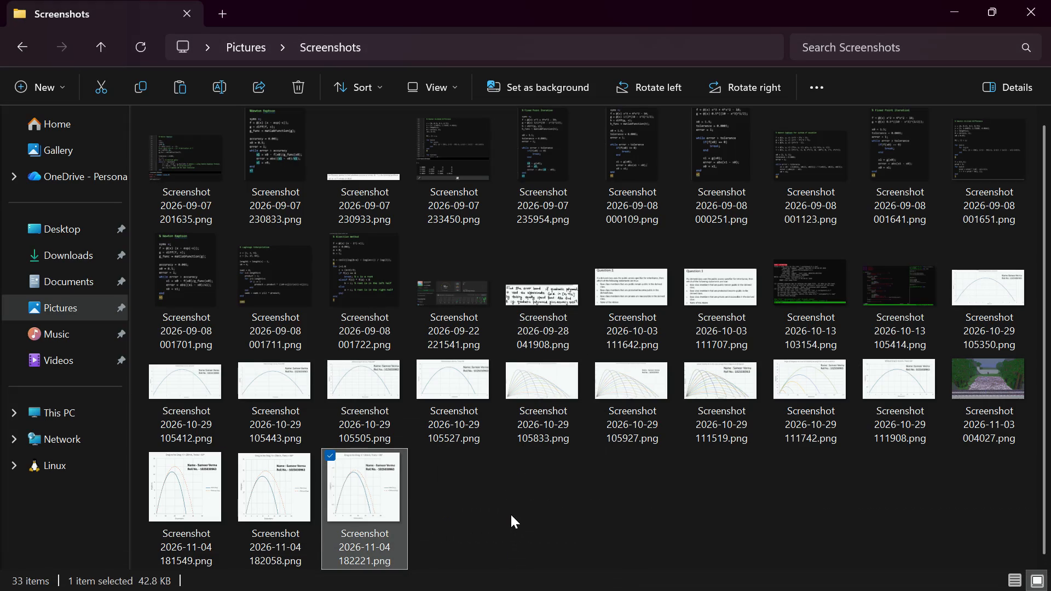
double_click(1003, 426)
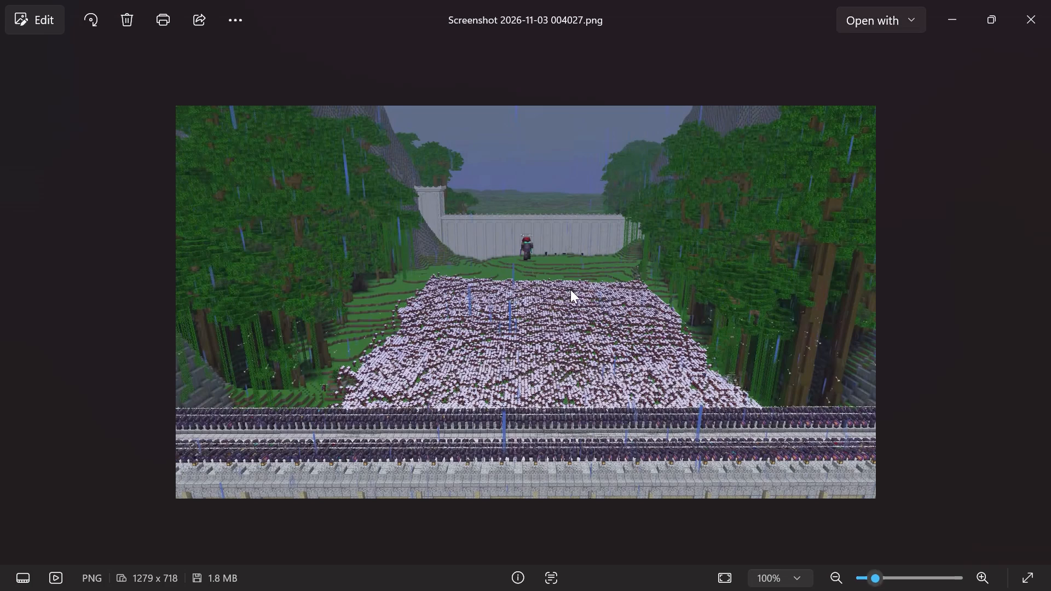
scroll(515, 218, "up", 20)
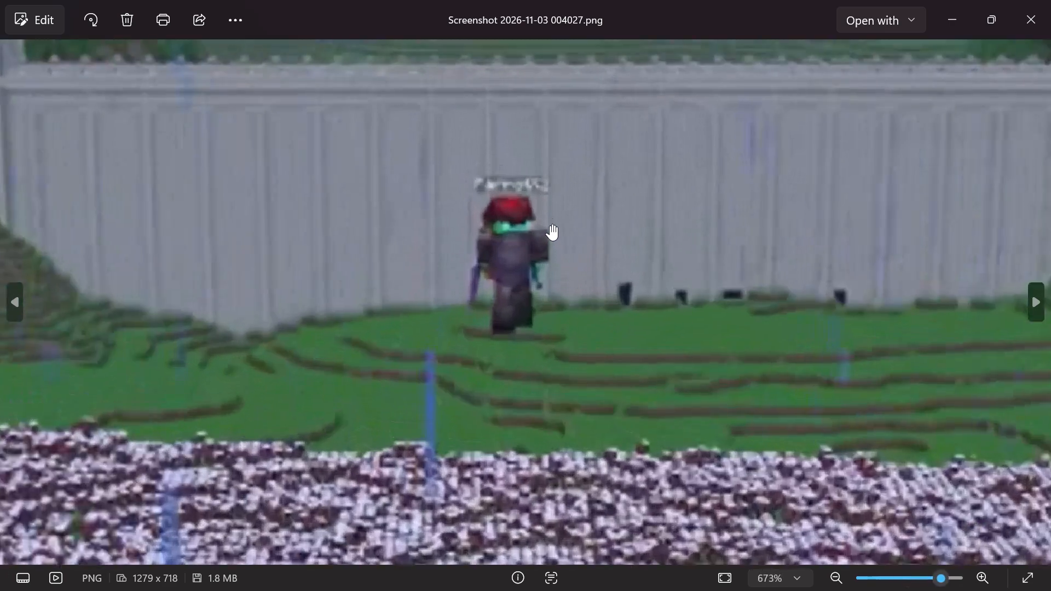
scroll(550, 225, "down", 18)
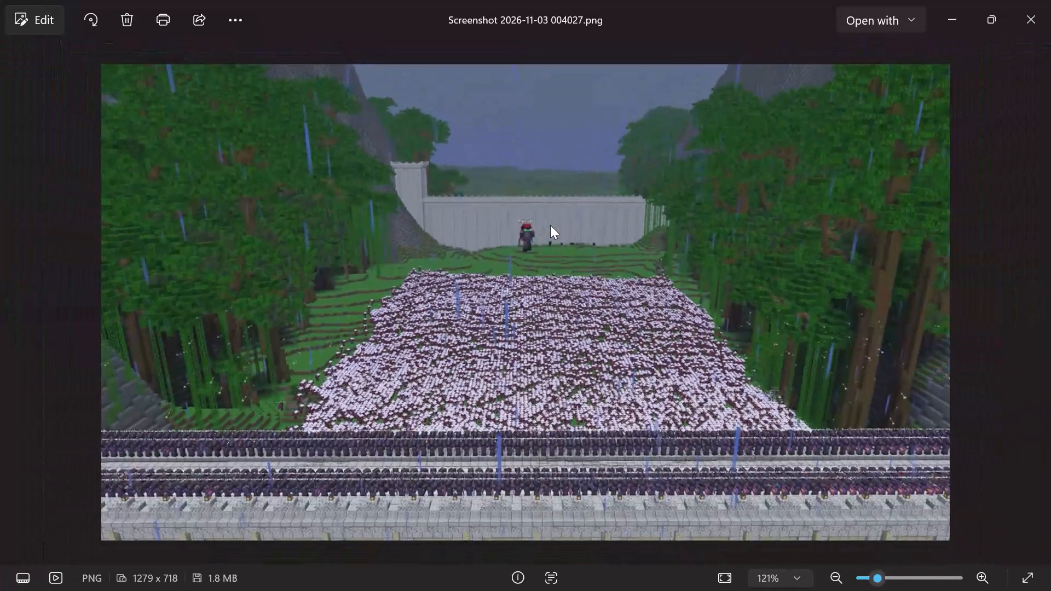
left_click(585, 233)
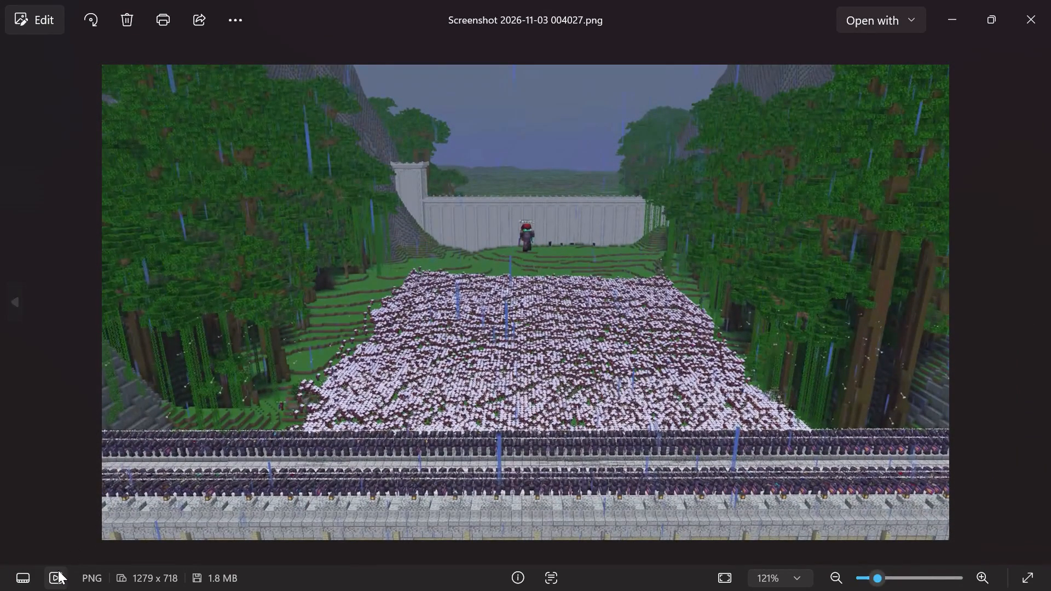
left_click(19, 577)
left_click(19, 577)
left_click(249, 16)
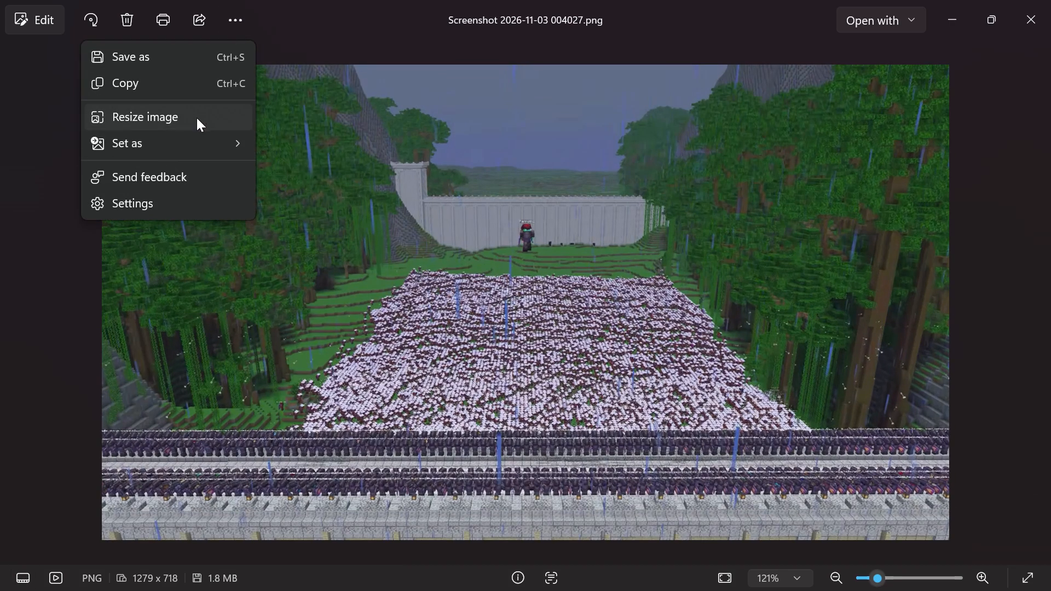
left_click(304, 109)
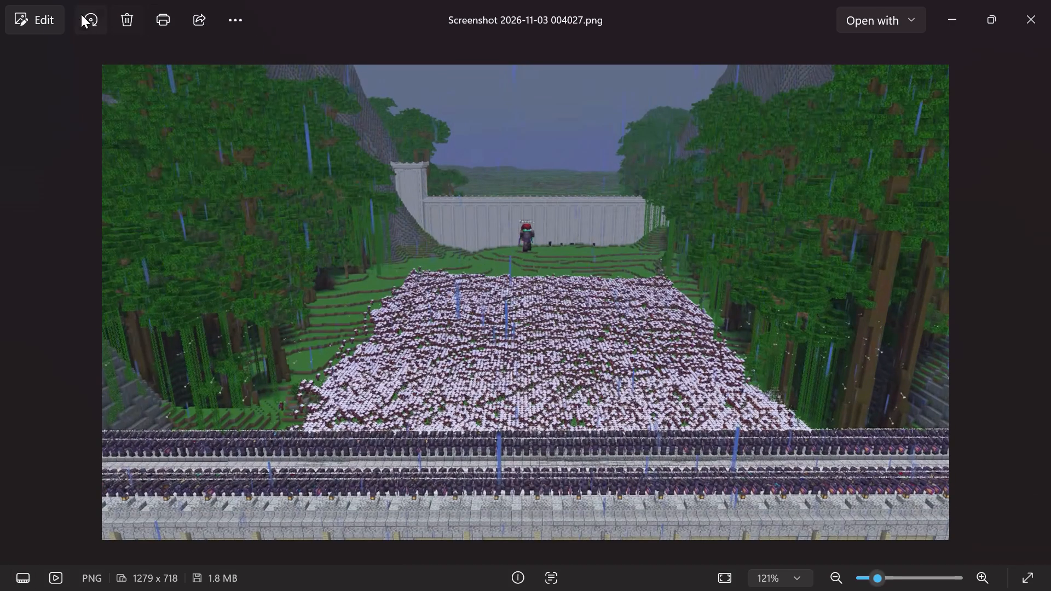
Edit the image with Generative Erase at brush size 31 and erase the figure standing before the white wall.
left_click(41, 19)
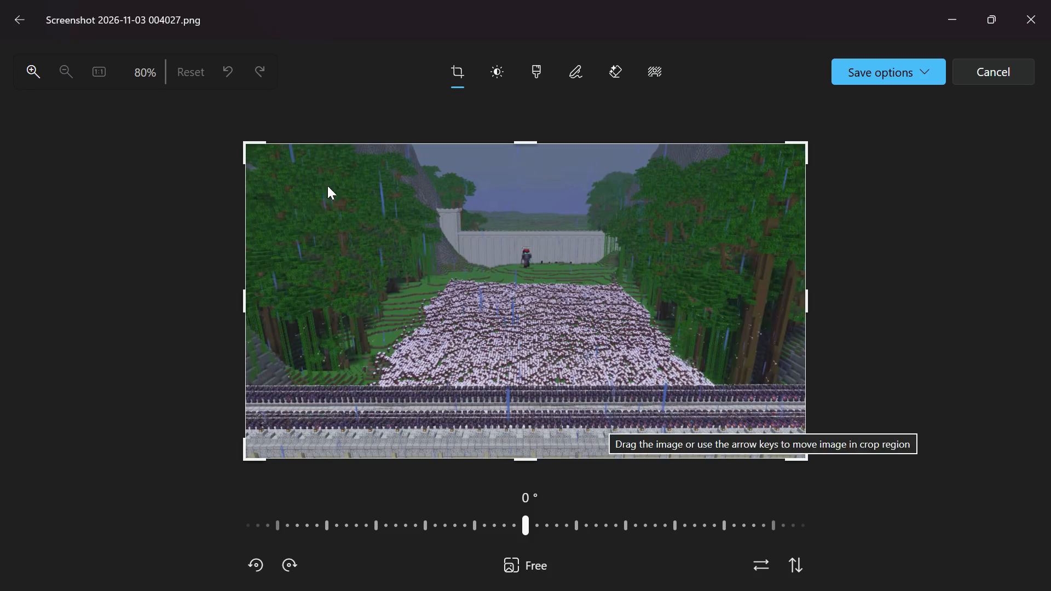
left_click(650, 71)
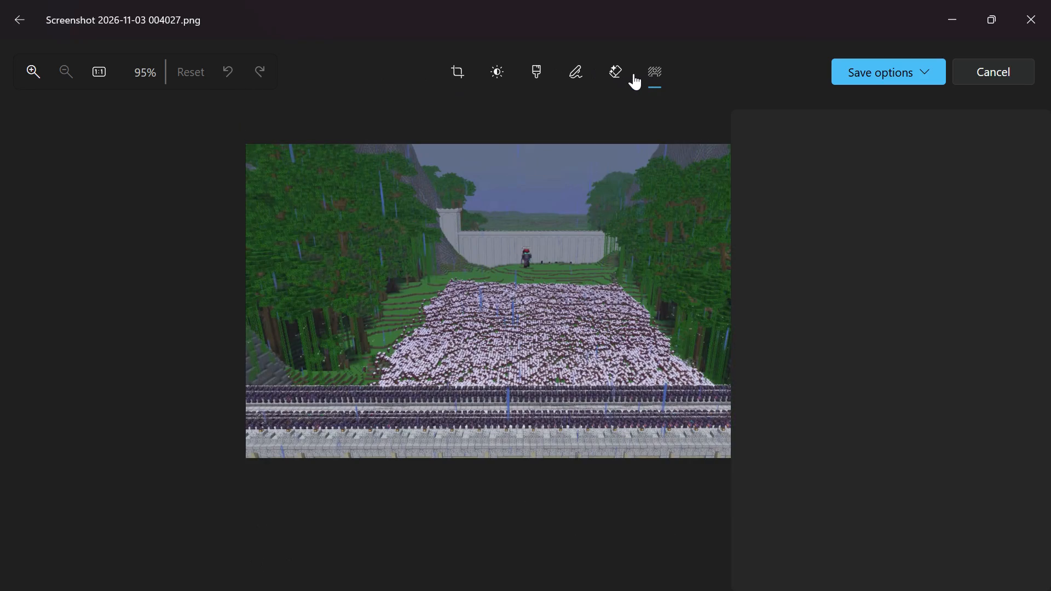
left_click(618, 75)
left_click(569, 78)
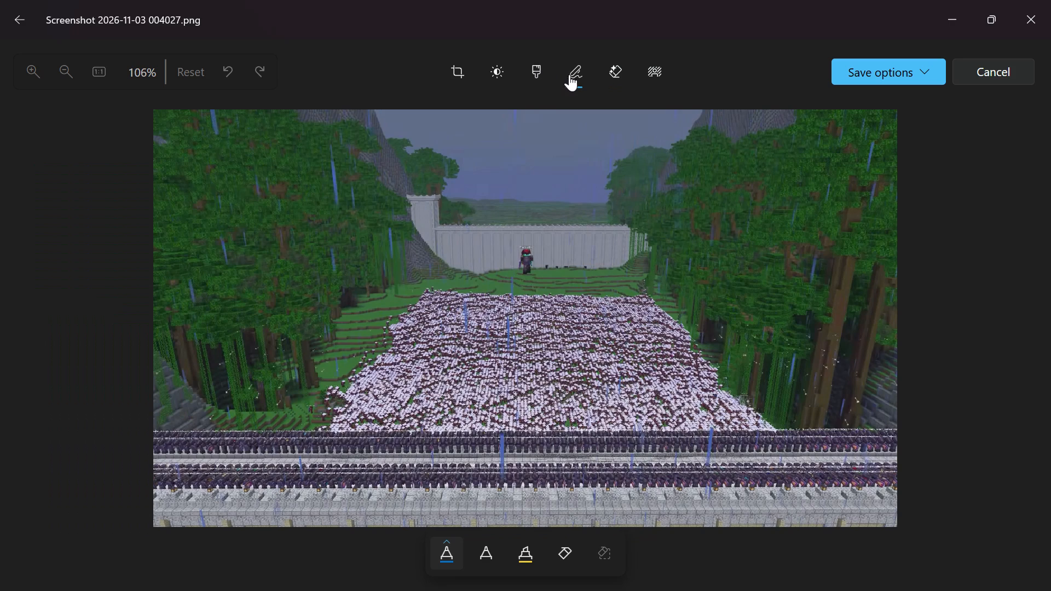
left_click_drag(576, 74, 591, 74)
left_click(608, 74)
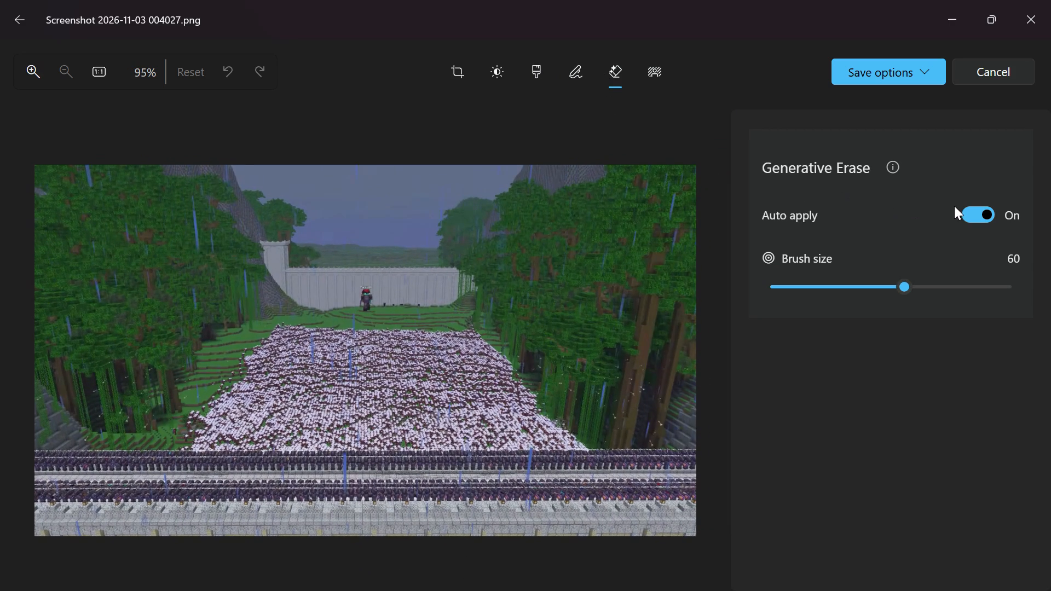
left_click_drag(875, 282, 828, 287)
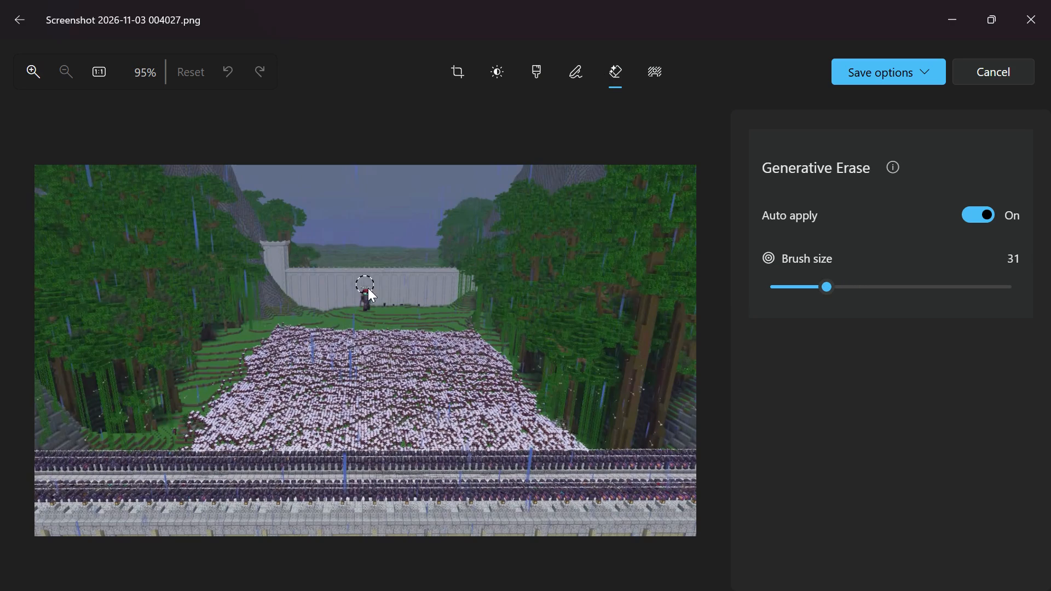
left_click(363, 293)
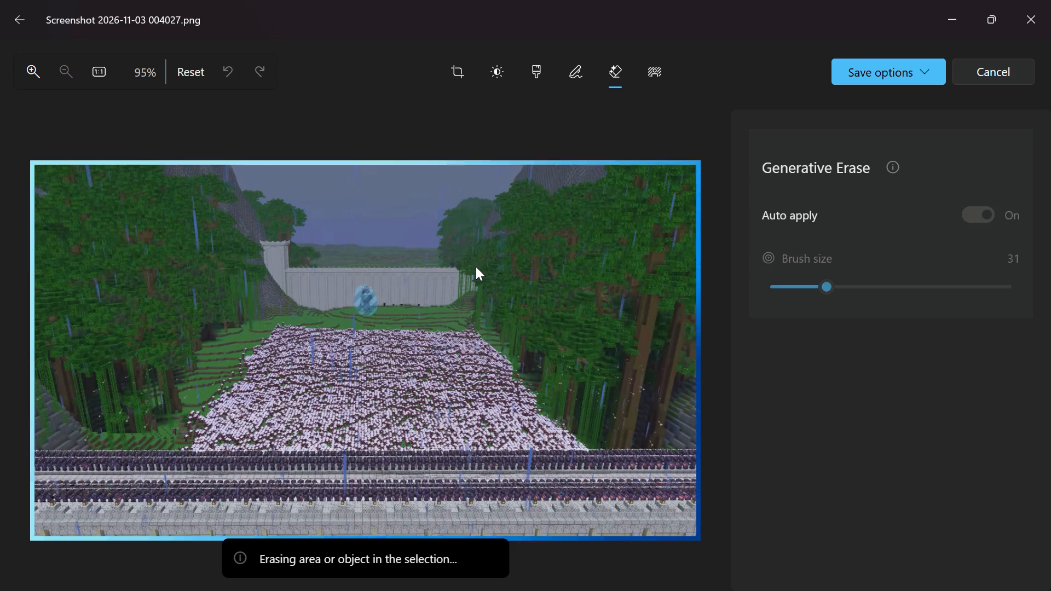
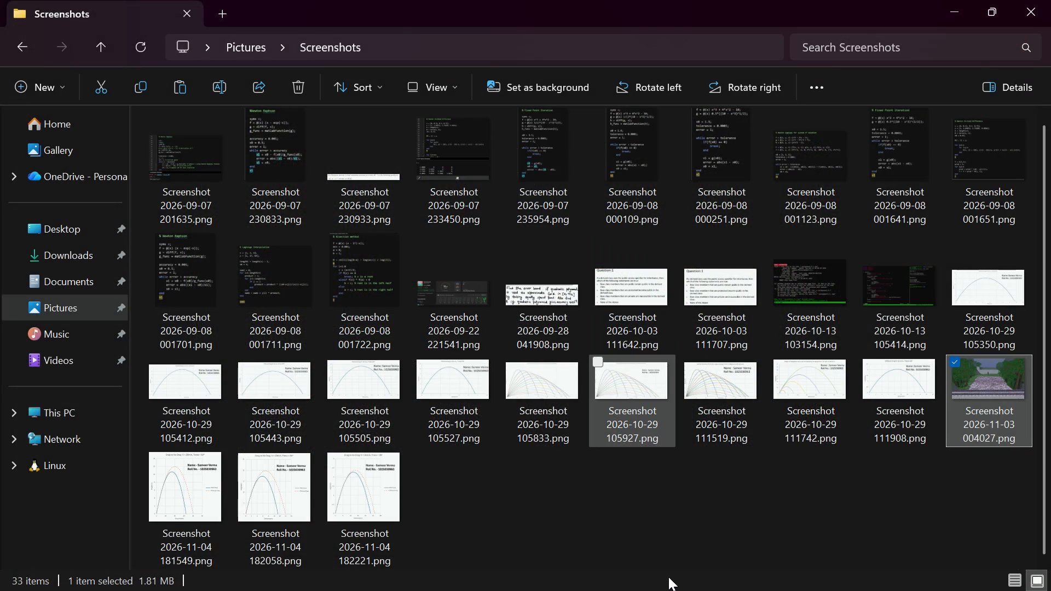
Switch back to the Assignment_2 document in Word and read the Q2, Q3 and Q4 tables on page 6.
left_click(714, 541)
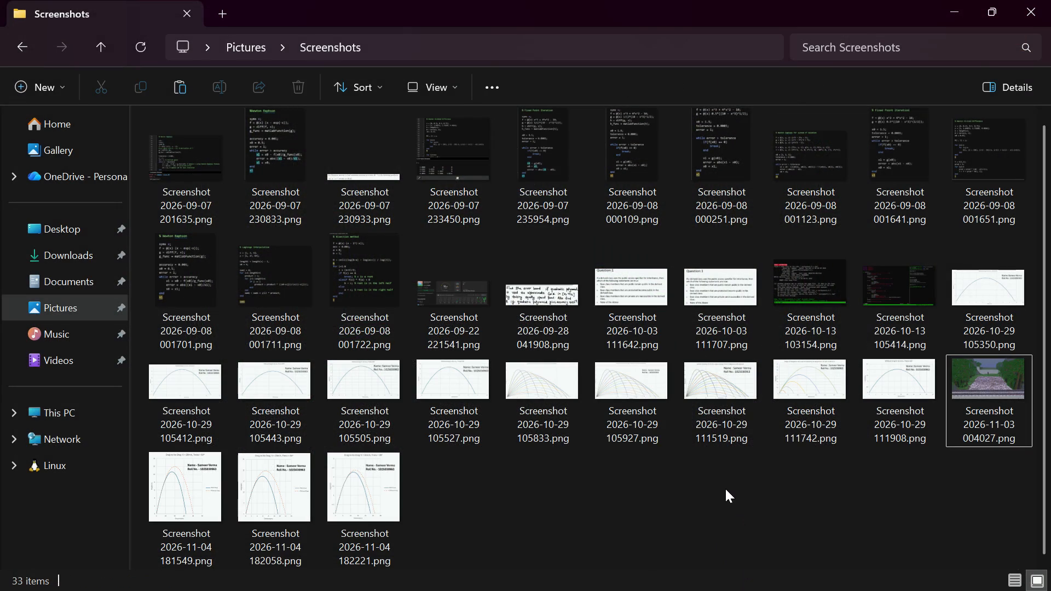
left_click(693, 565)
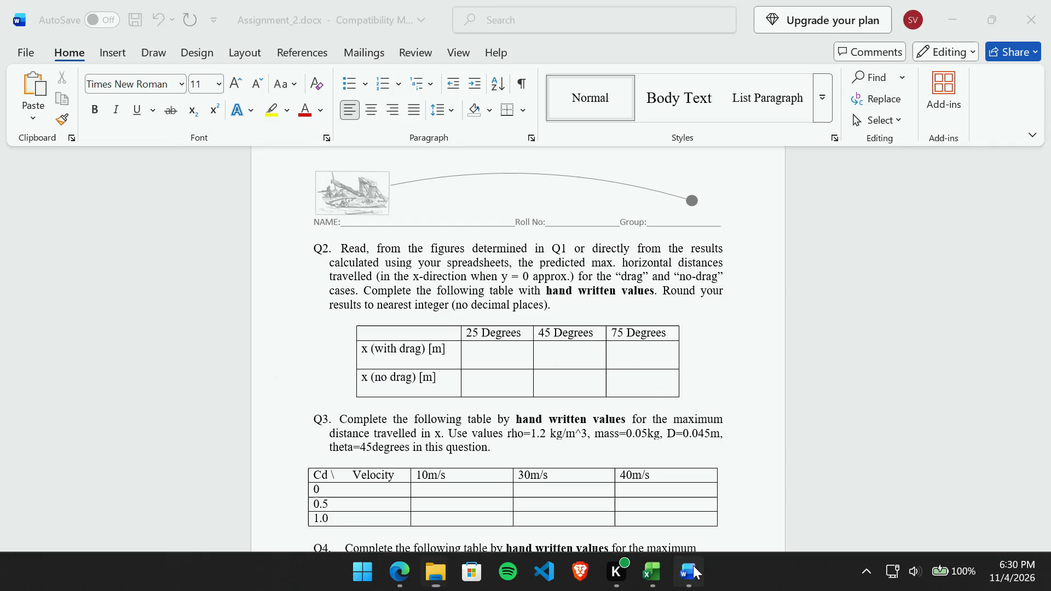
scroll(725, 379, "down", 2)
scroll(769, 371, "down", 2)
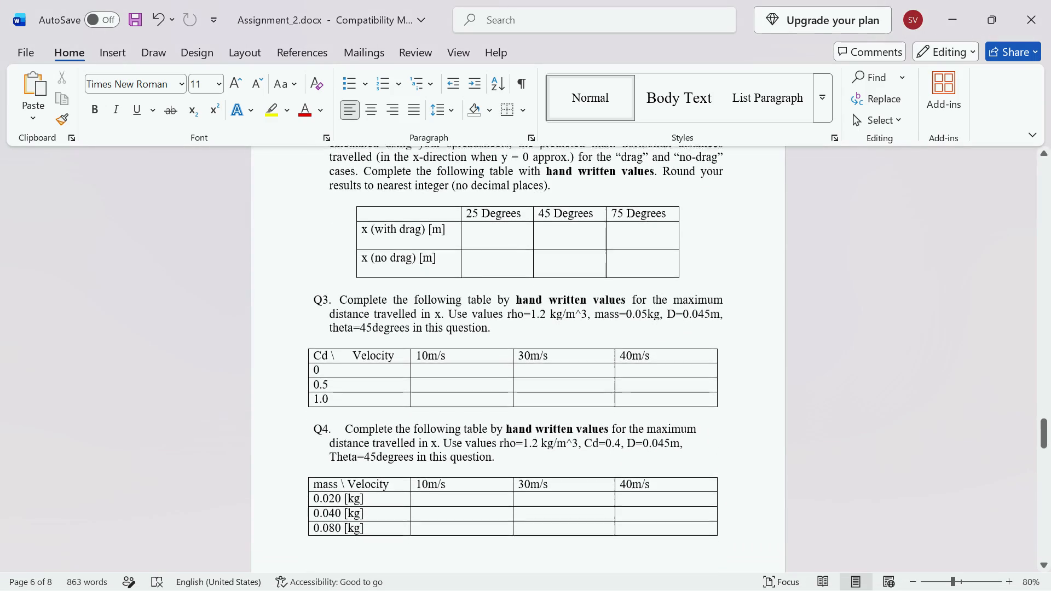
scroll(769, 371, "down", 2)
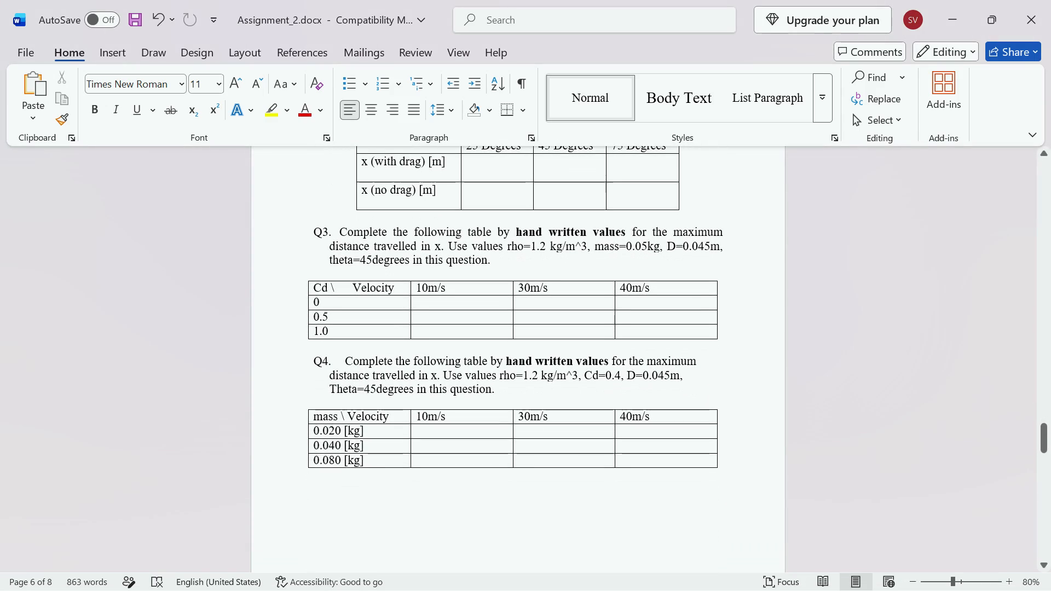
scroll(769, 371, "down", 1)
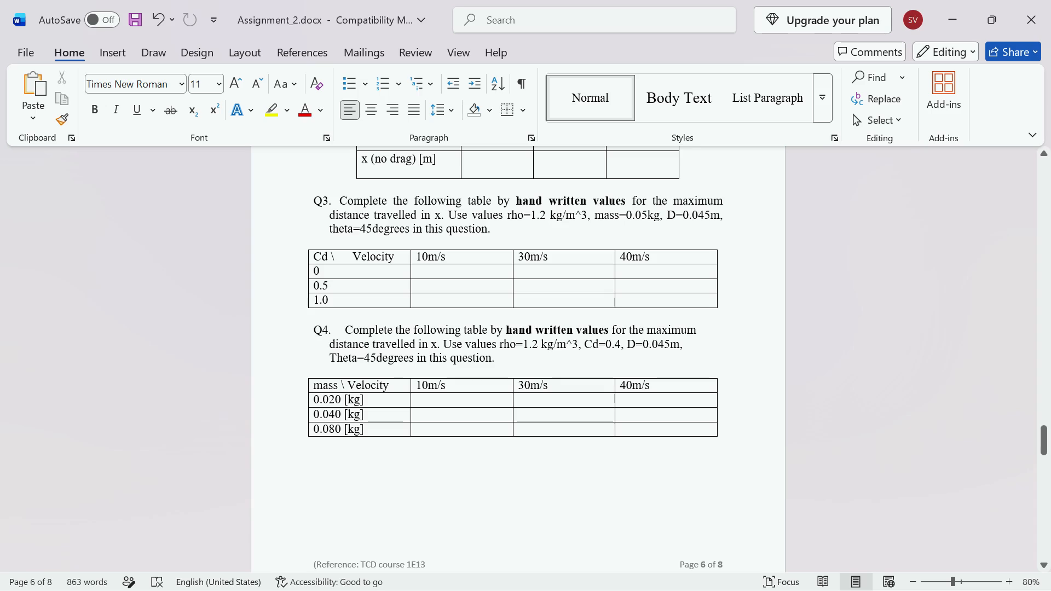
scroll(769, 371, "down", 1)
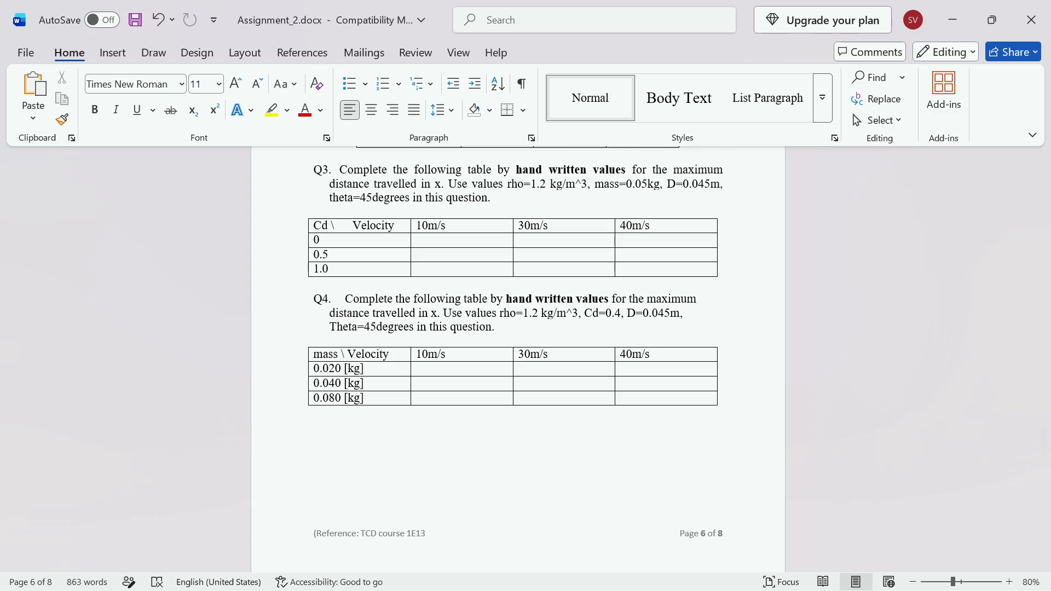
scroll(769, 371, "down", 1)
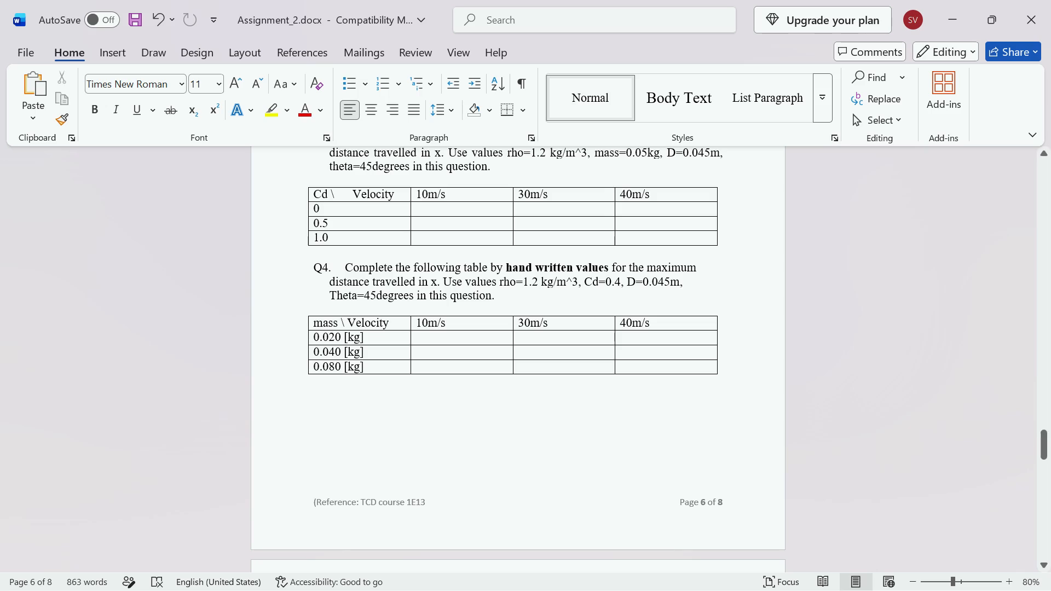
scroll(758, 312, "up", 10)
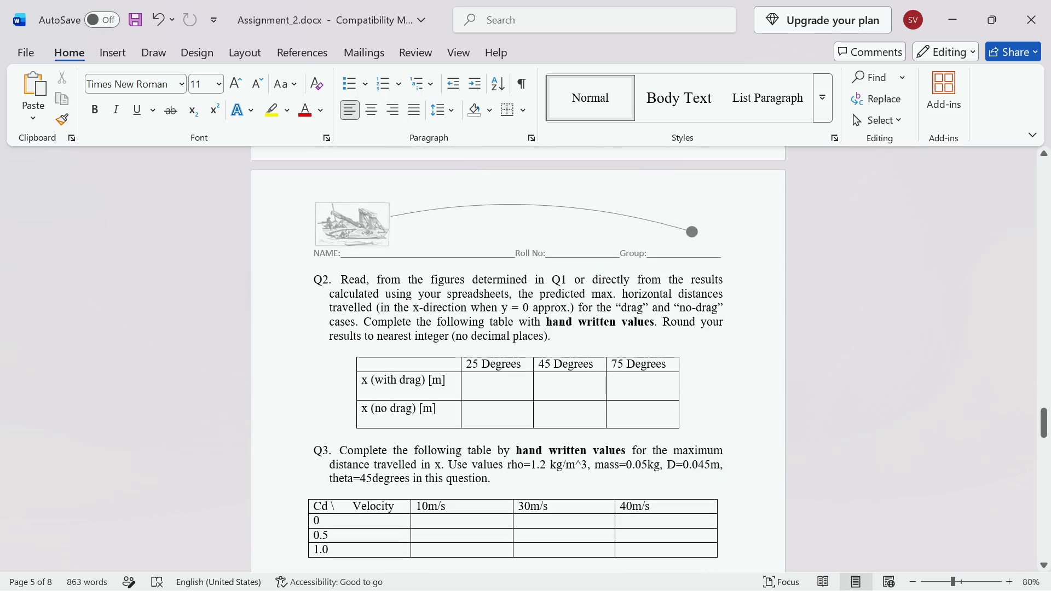
Switch to the projectile motion workbook in Excel and examine the With Drag data down to its last rows.
left_click(652, 566)
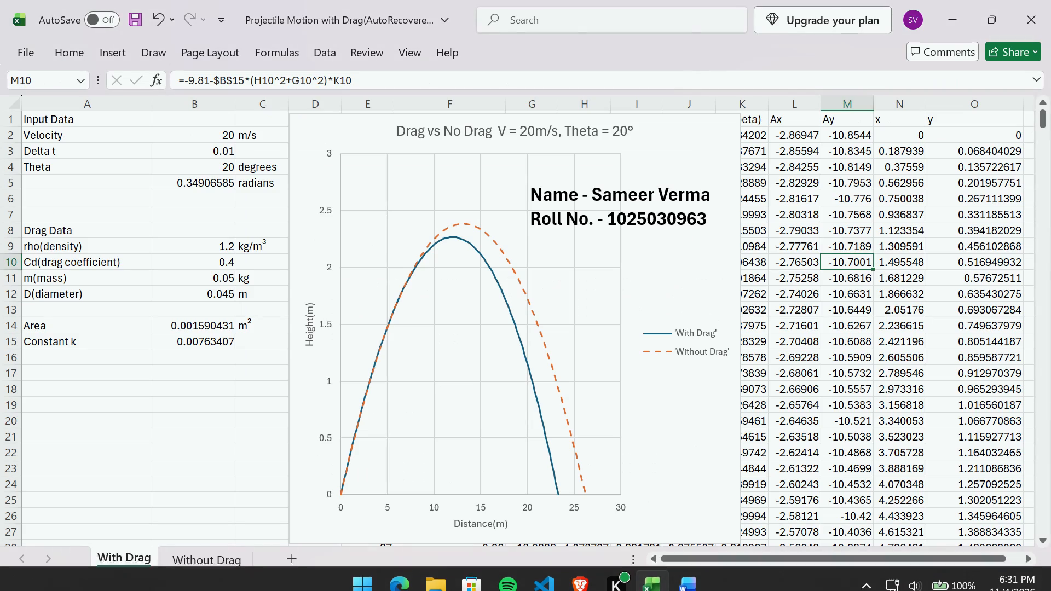
scroll(834, 345, "down", 5)
scroll(834, 345, "down", 20)
scroll(834, 345, "down", 4)
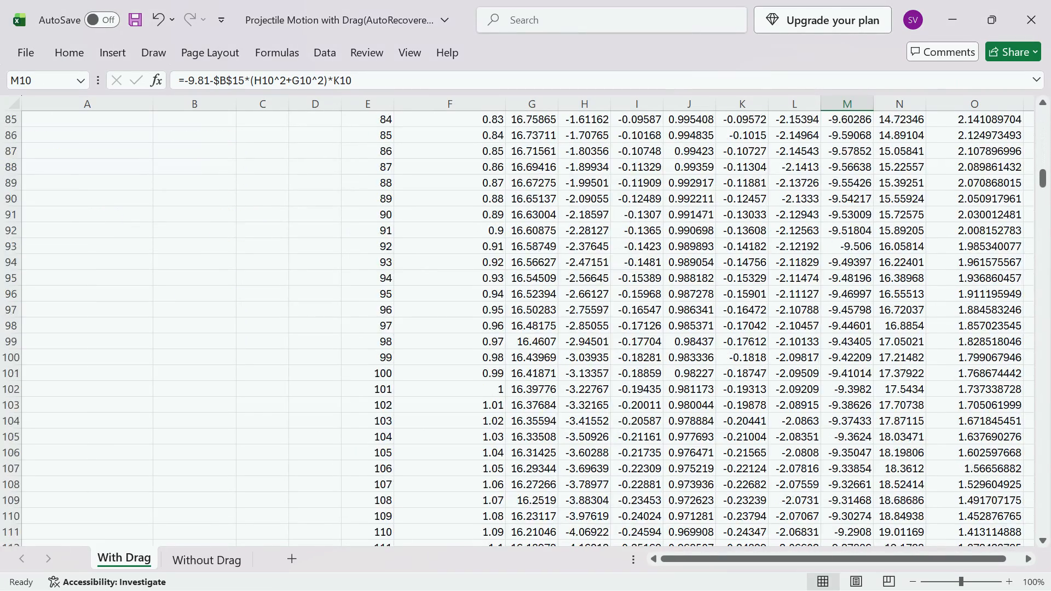
scroll(834, 345, "down", 18)
scroll(834, 345, "up", 6)
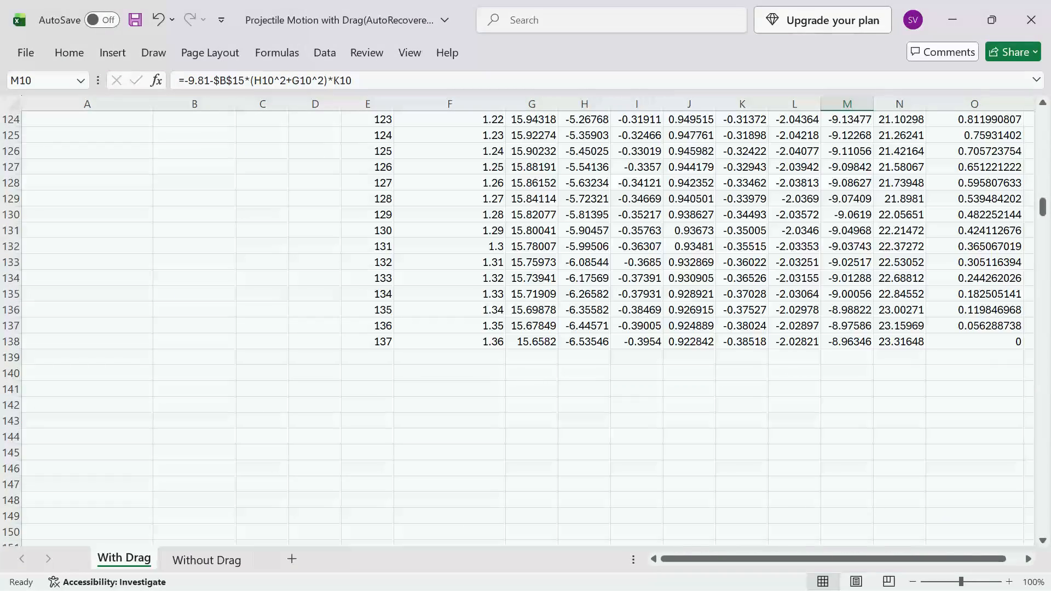
Return to the Word document and read the Q2 to Q4 tables on page 6 and the Q5 table on page 7.
left_click(697, 571)
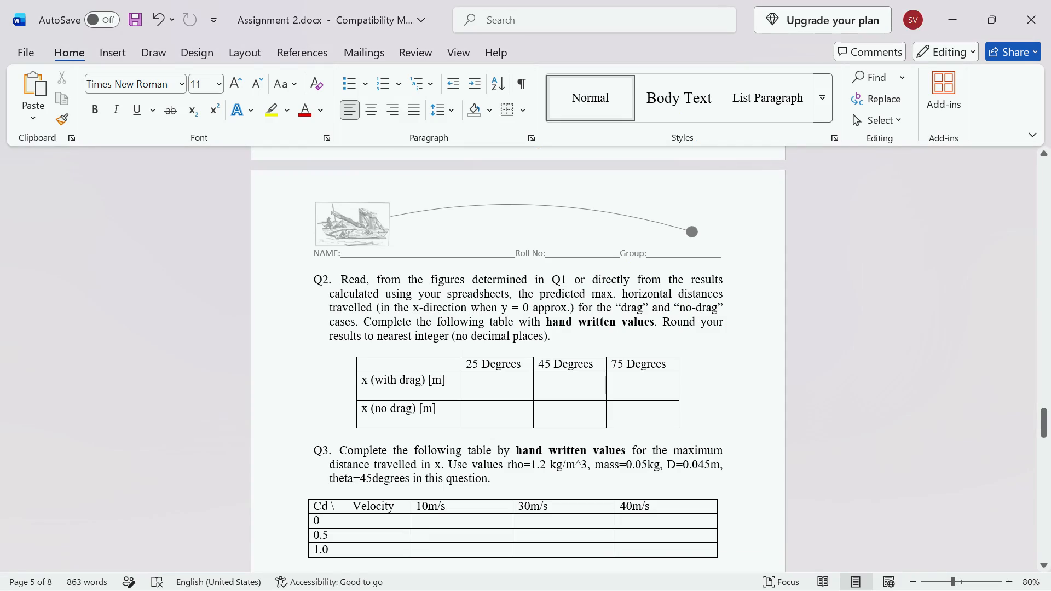
scroll(524, 298, "down", 1)
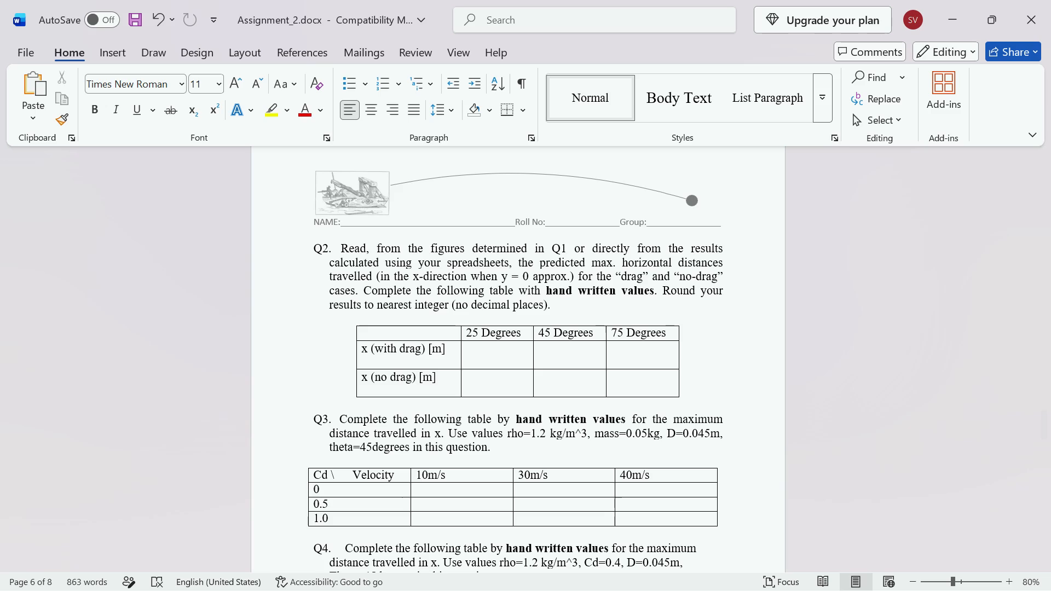
scroll(743, 294, "down", 1)
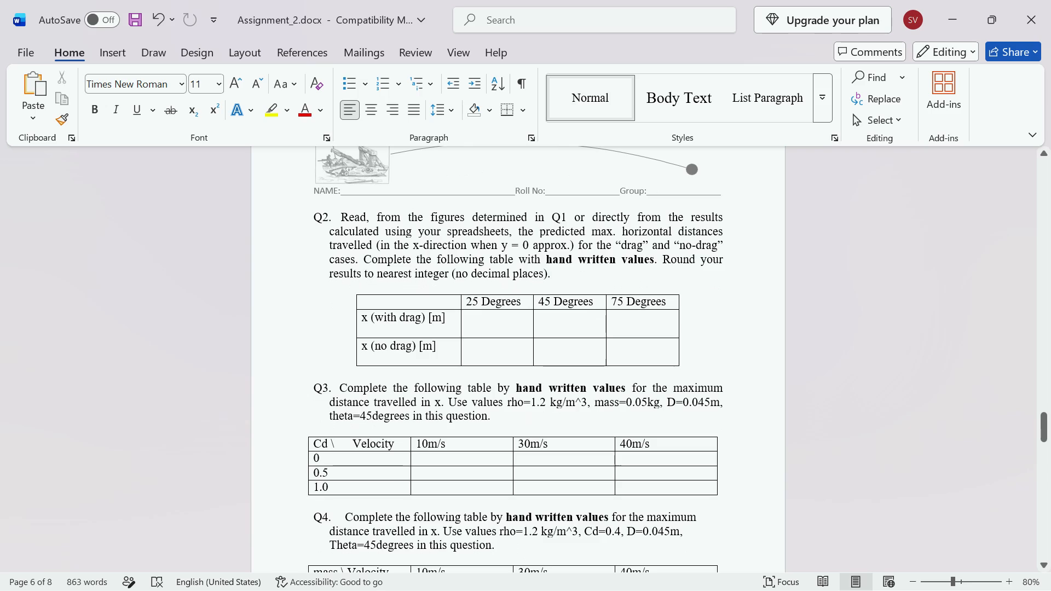
scroll(743, 294, "down", 1)
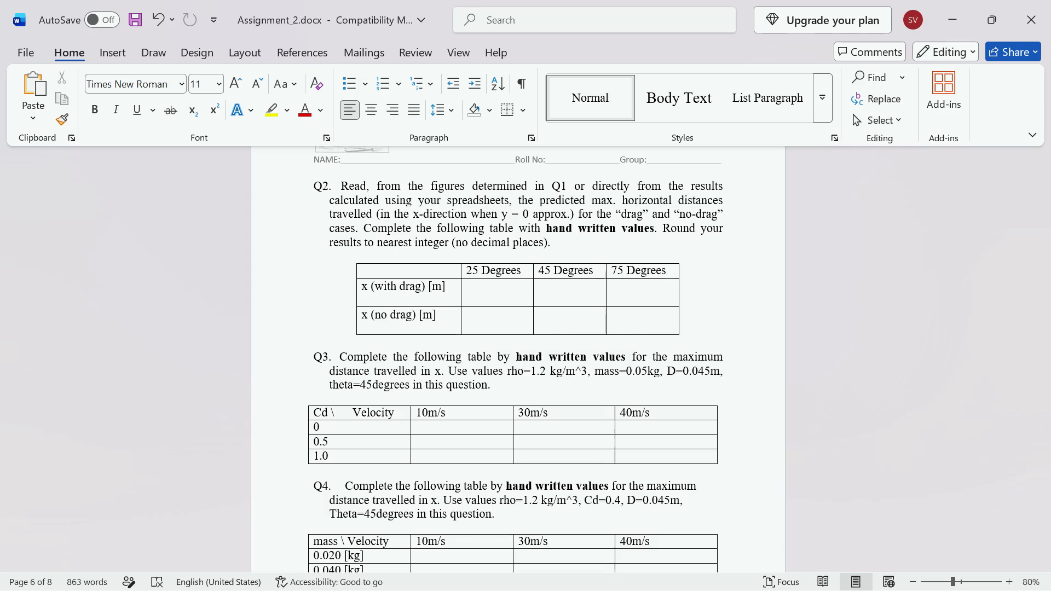
scroll(743, 294, "down", 2)
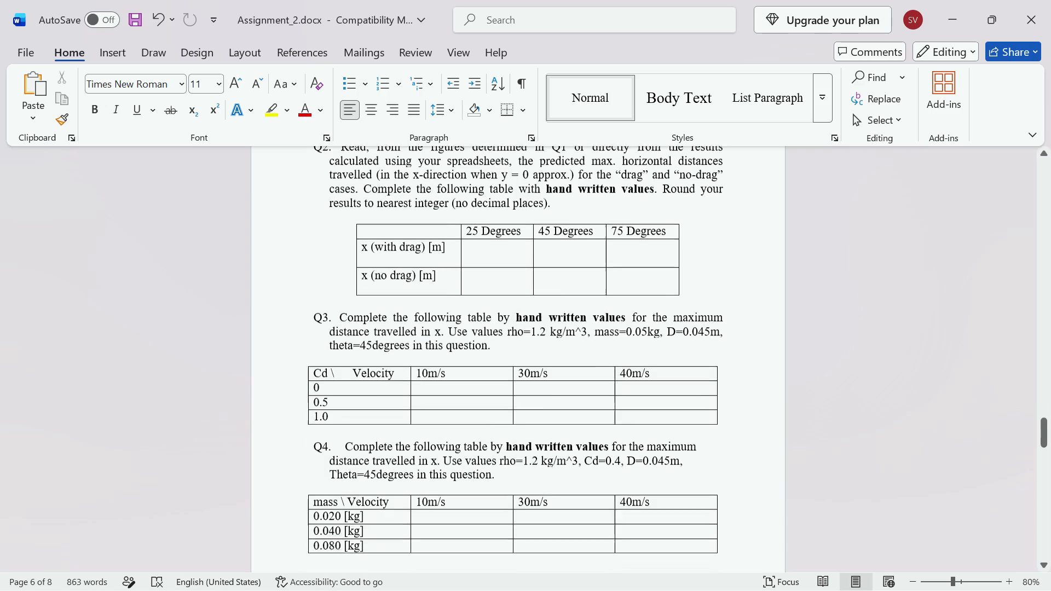
scroll(743, 294, "down", 1)
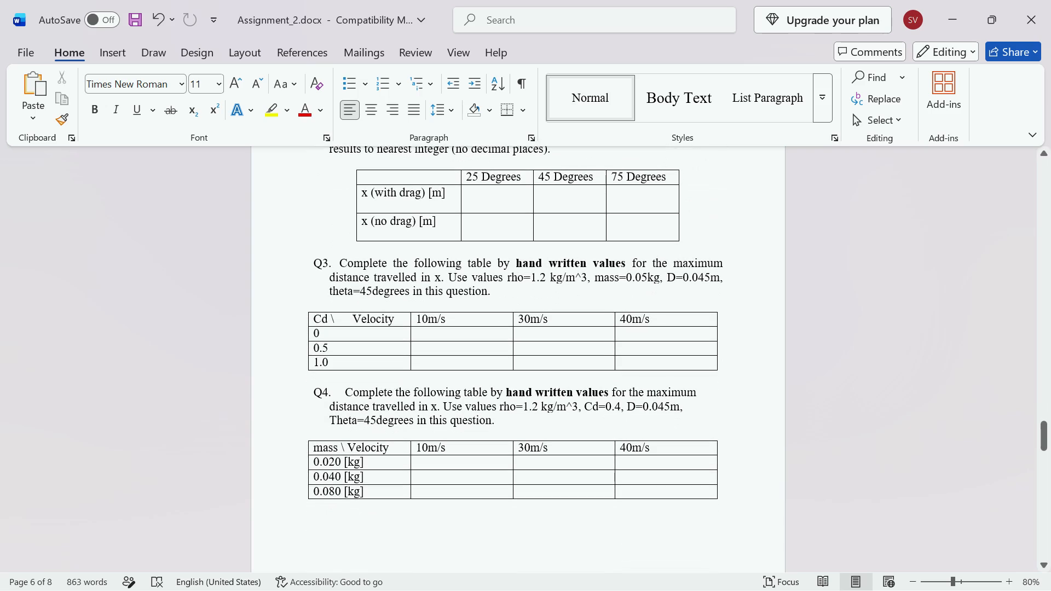
scroll(743, 294, "down", 5)
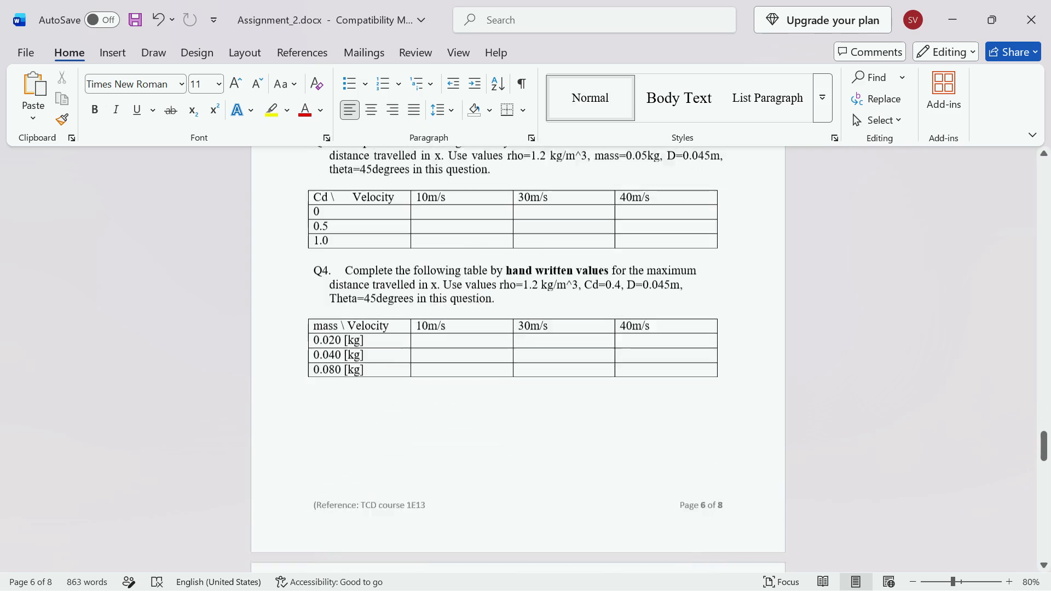
scroll(743, 294, "down", 11)
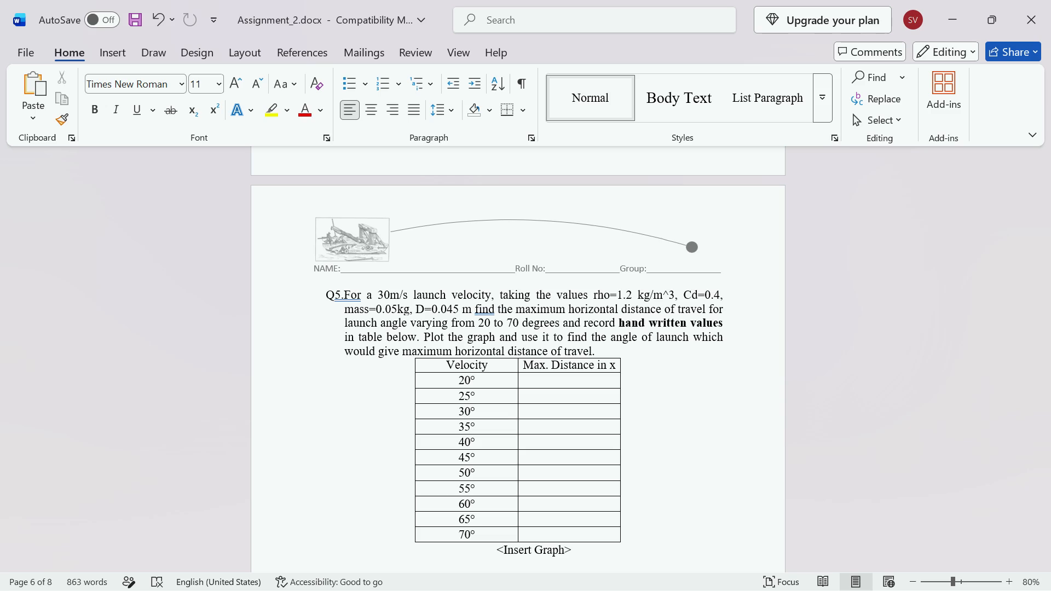
scroll(743, 294, "down", 1)
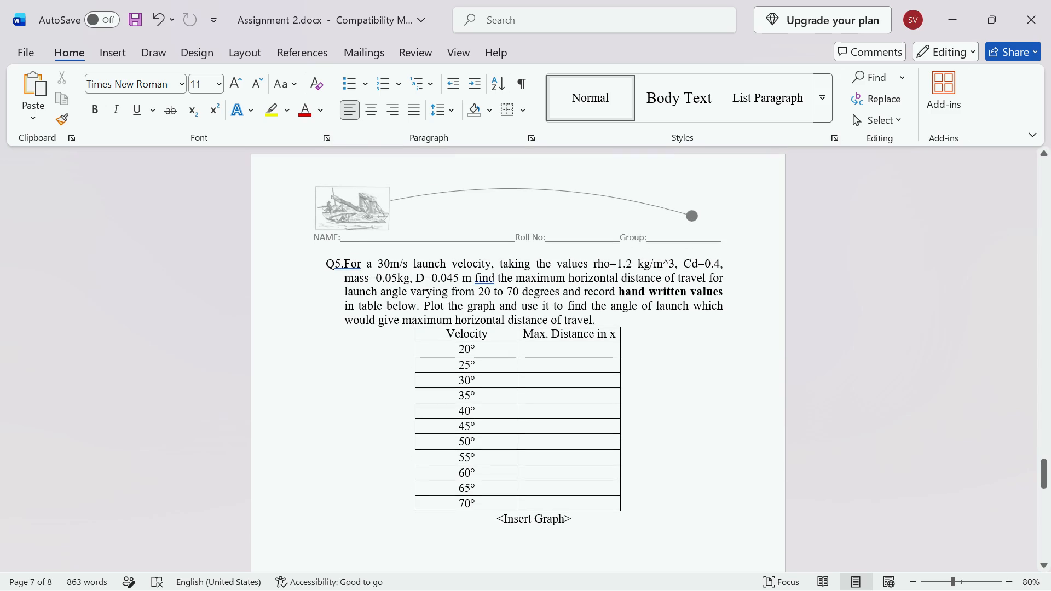
scroll(743, 294, "down", 4)
scroll(743, 294, "up", 3)
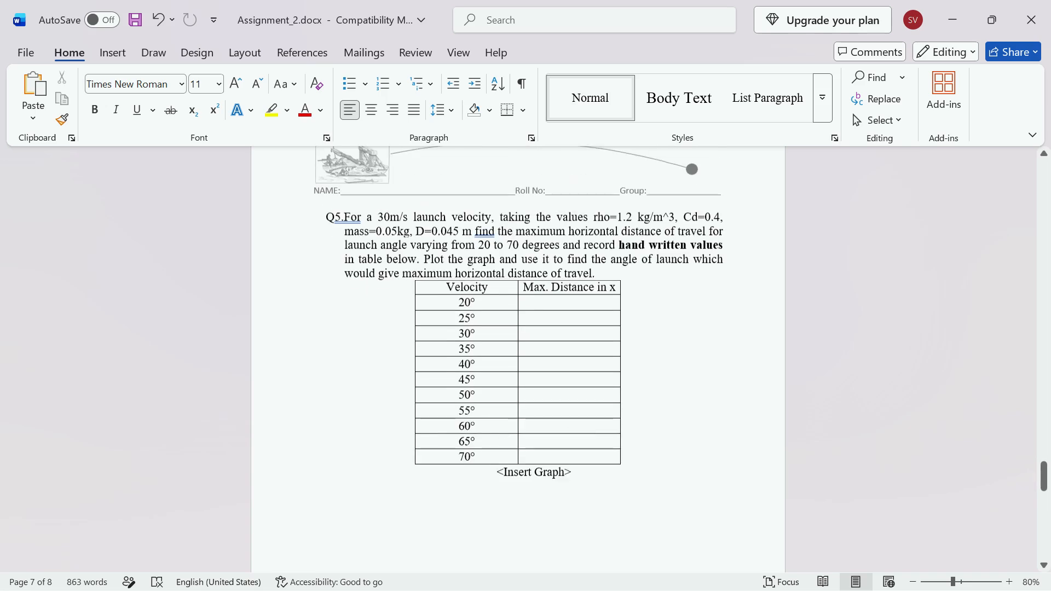
Read the handwritten-answer questions Q6 to Q10 on page 8, and go back to the Q5 launch-angle table on page 7.
scroll(743, 294, "down", 20)
scroll(743, 294, "down", 3)
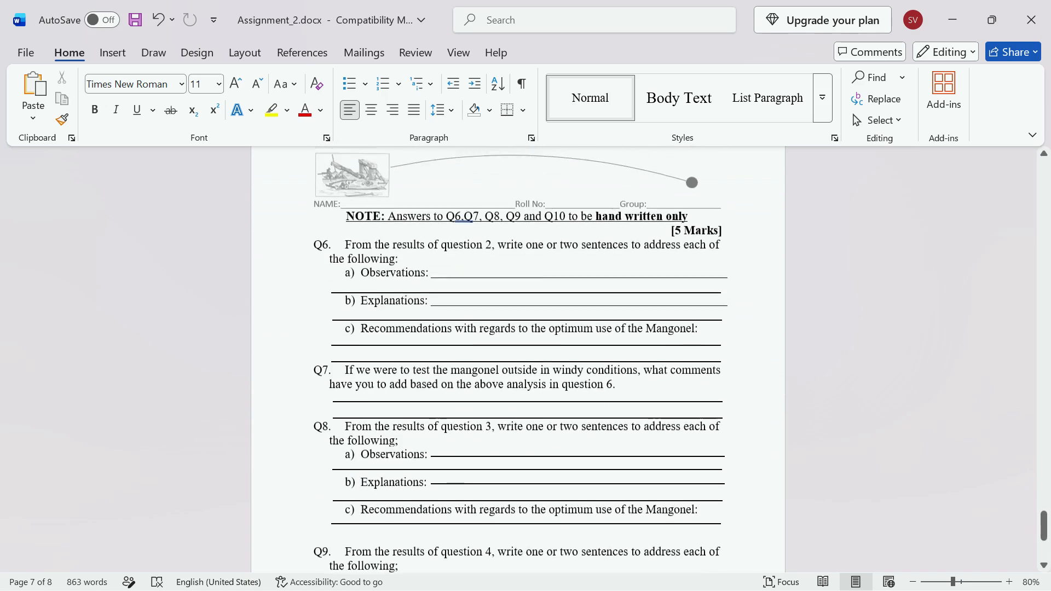
scroll(743, 294, "down", 3)
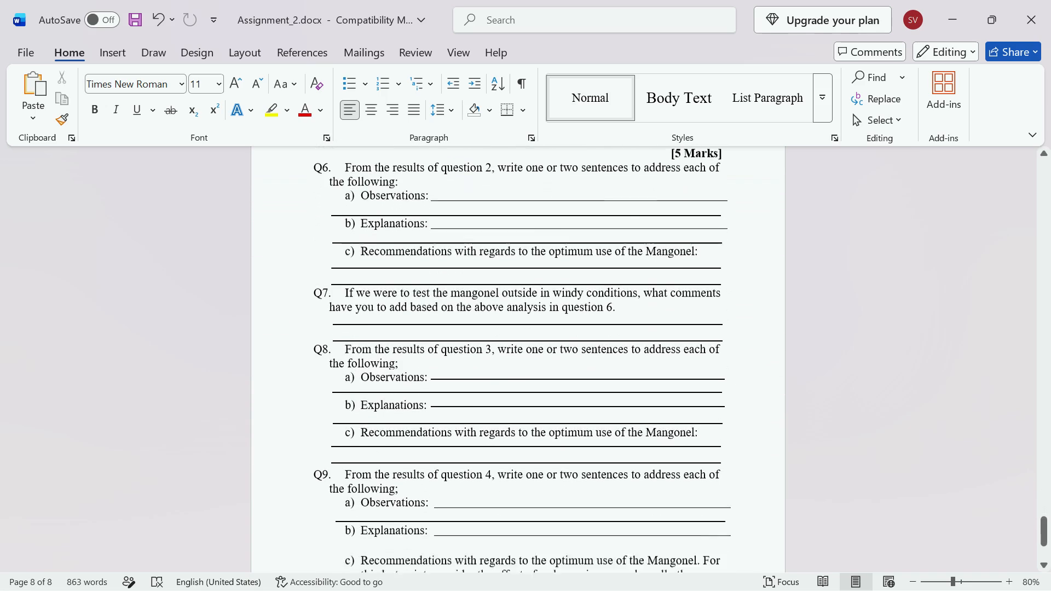
scroll(743, 294, "down", 6)
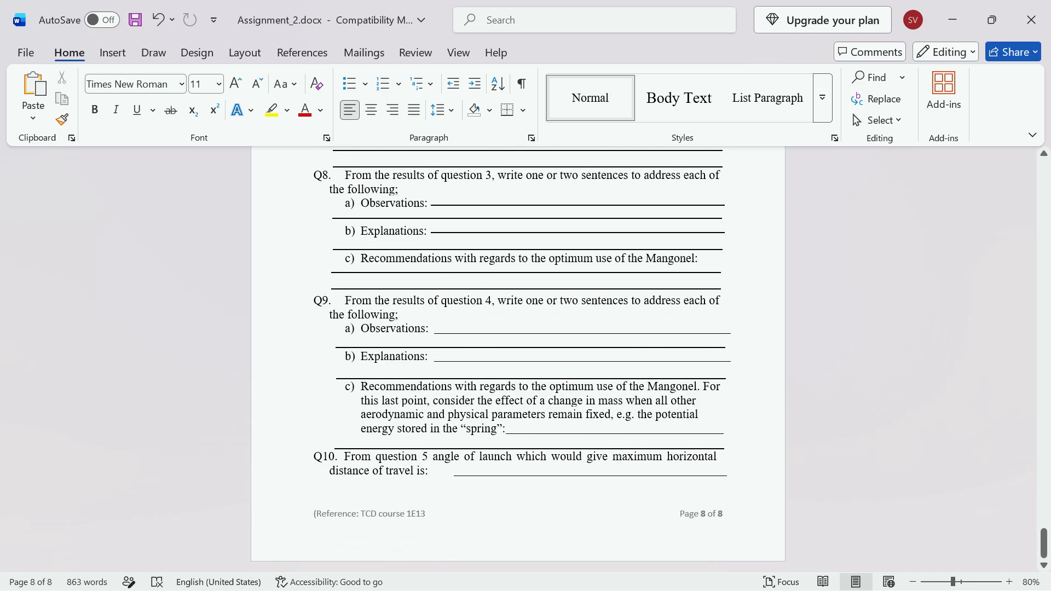
scroll(743, 294, "down", 9)
scroll(745, 317, "up", 11)
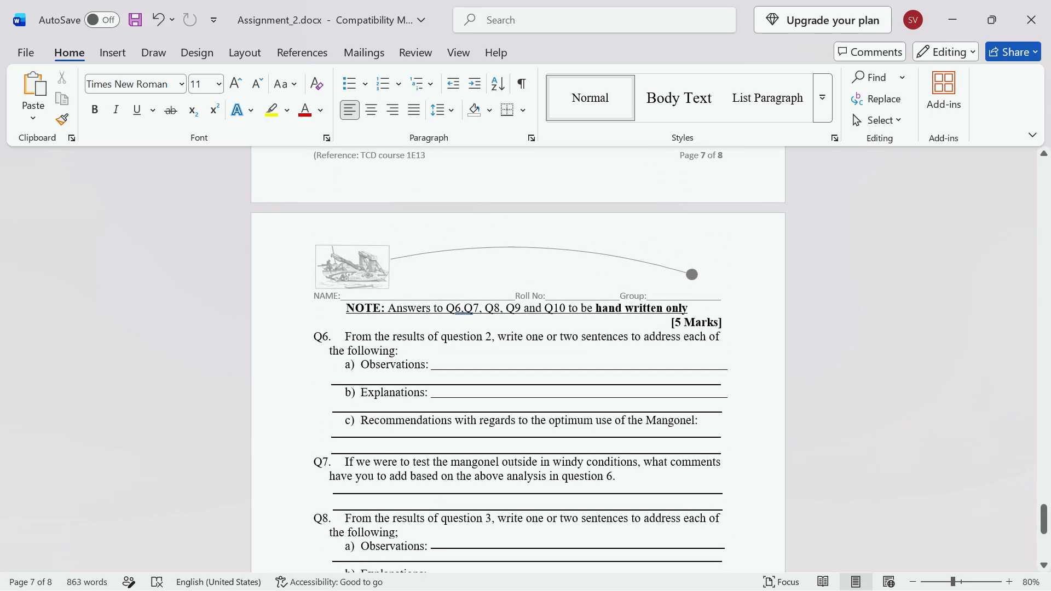
scroll(745, 317, "up", 19)
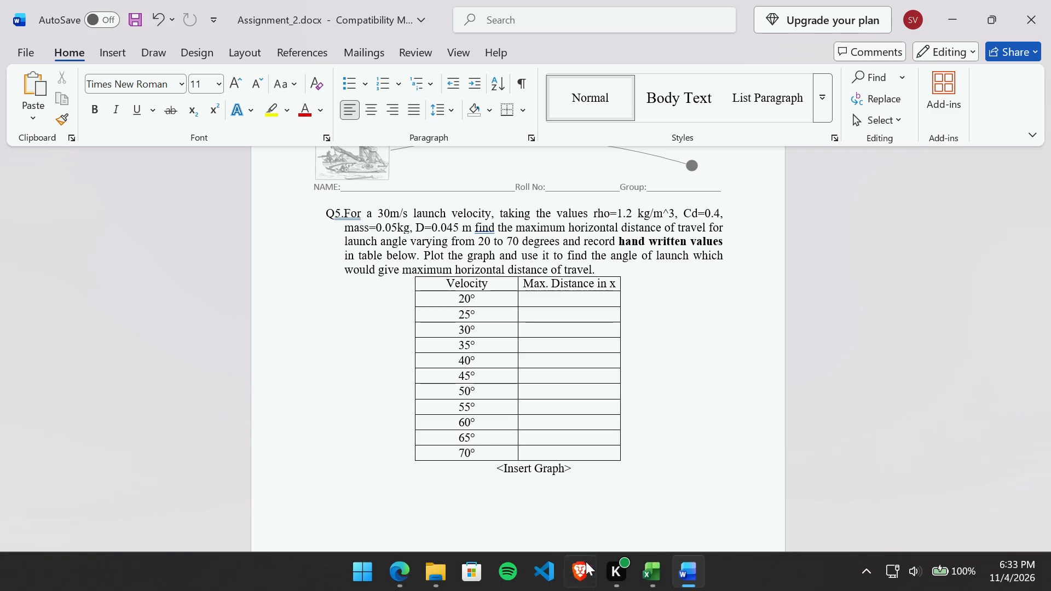
Switch to the projectile motion workbook in Excel and compare the With Drag input data with the Q5 requirements in Word.
left_click(645, 562)
scroll(242, 463, "up", 13)
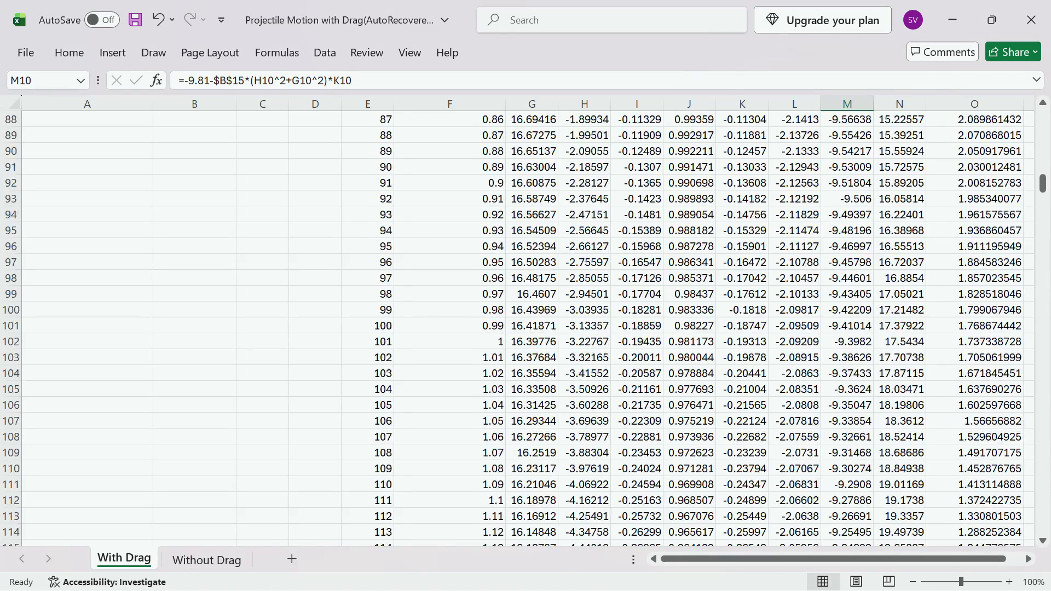
scroll(259, 476, "up", 20)
scroll(259, 476, "up", 17)
key("alt+Tab")
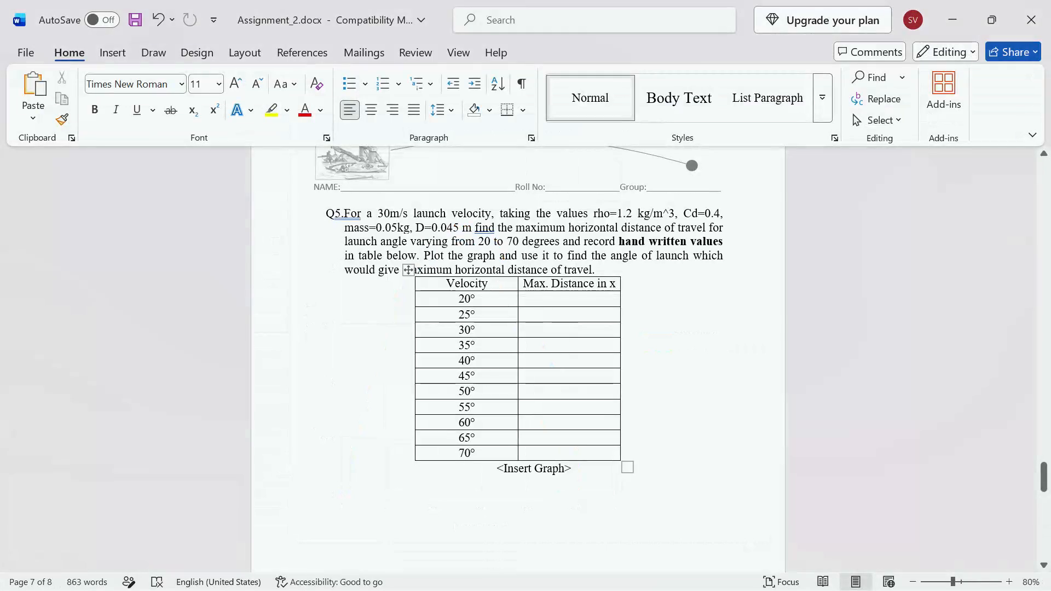
key("alt+Tab")
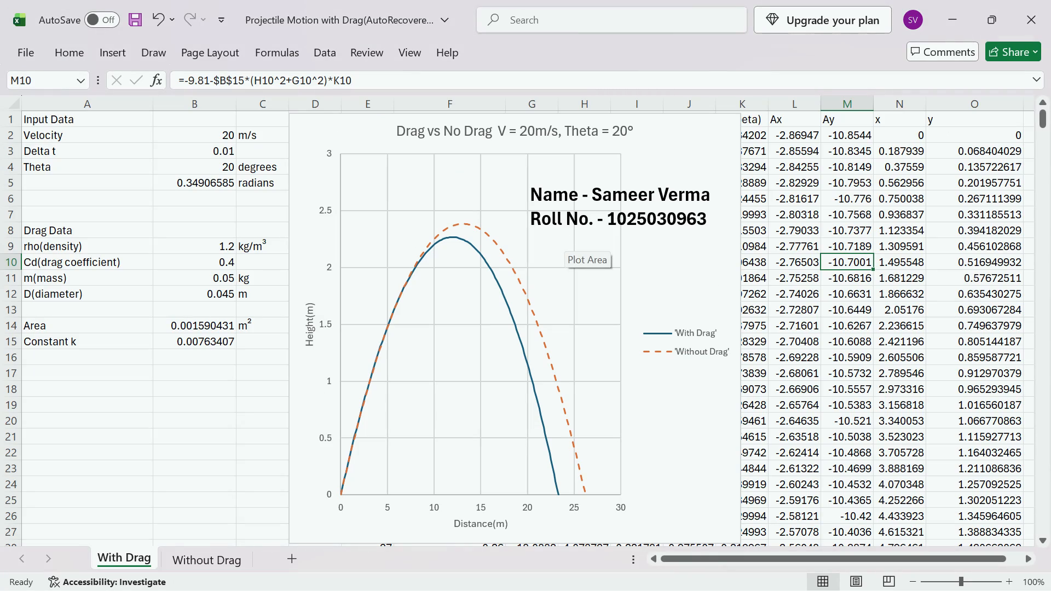
scroll(267, 267, "up", 8)
scroll(198, 402, "up", 6)
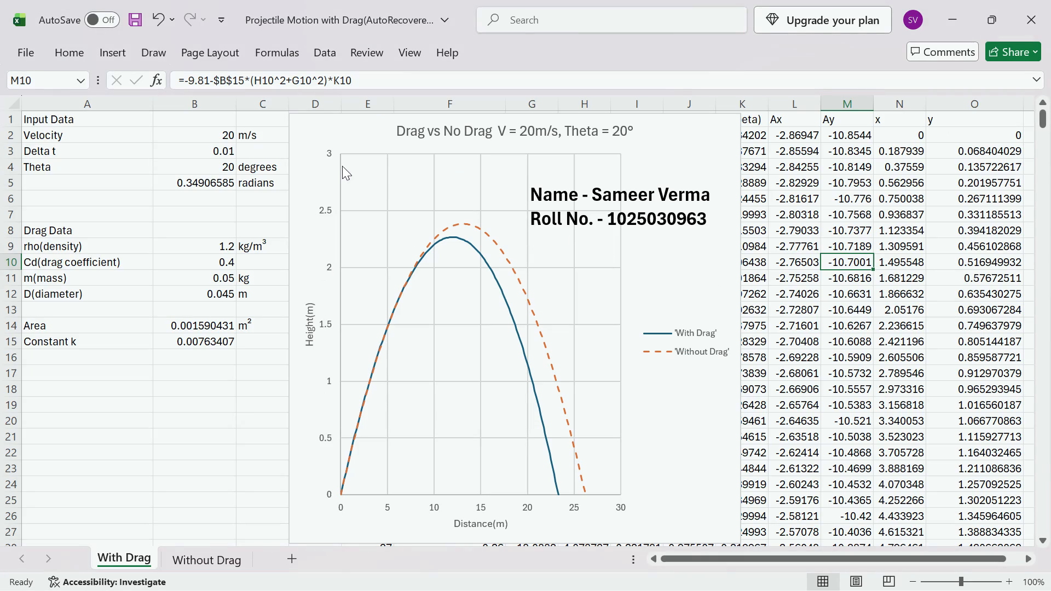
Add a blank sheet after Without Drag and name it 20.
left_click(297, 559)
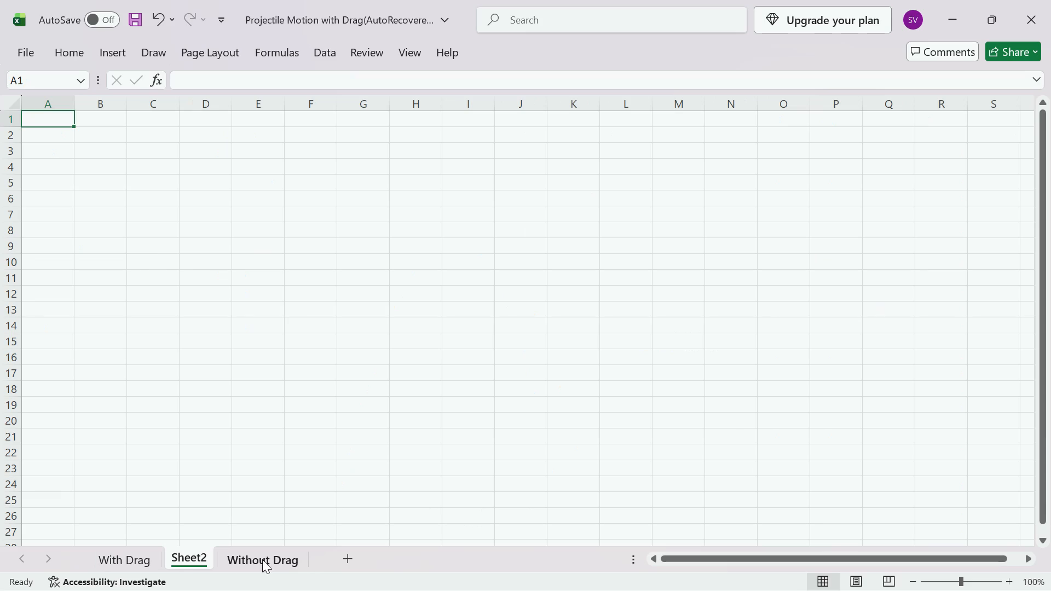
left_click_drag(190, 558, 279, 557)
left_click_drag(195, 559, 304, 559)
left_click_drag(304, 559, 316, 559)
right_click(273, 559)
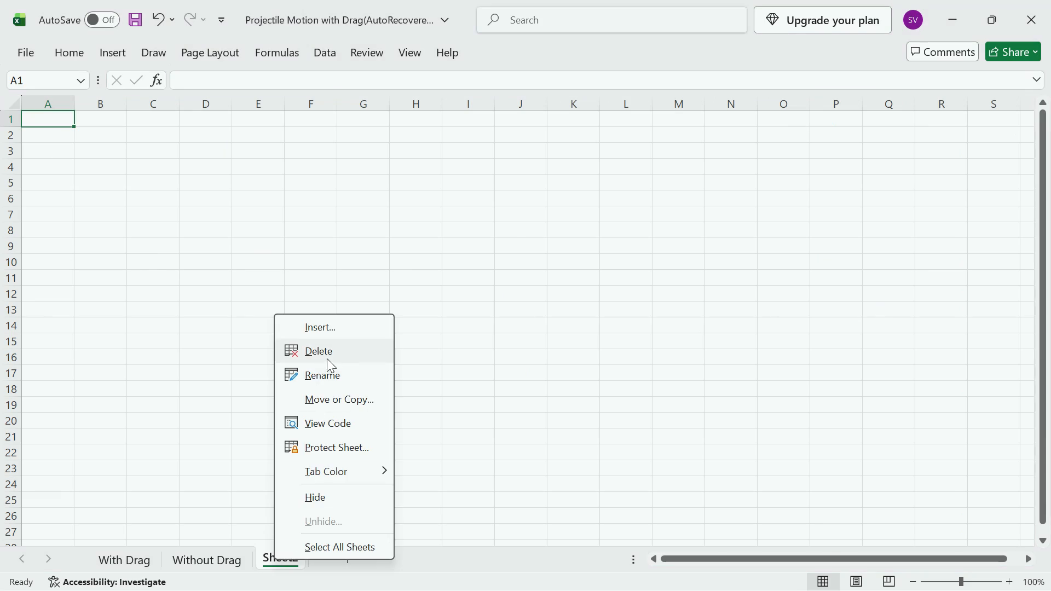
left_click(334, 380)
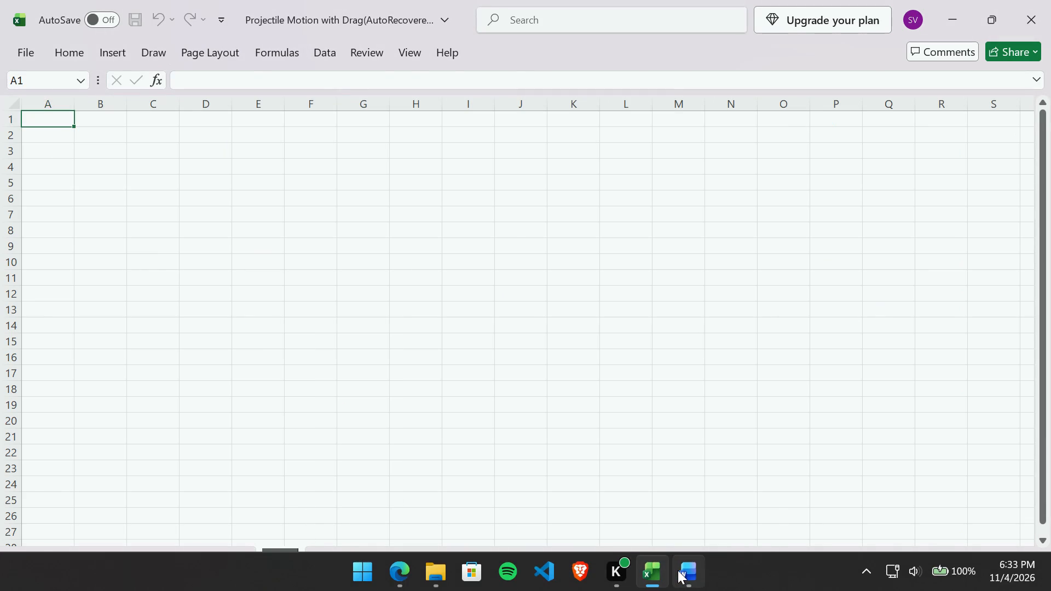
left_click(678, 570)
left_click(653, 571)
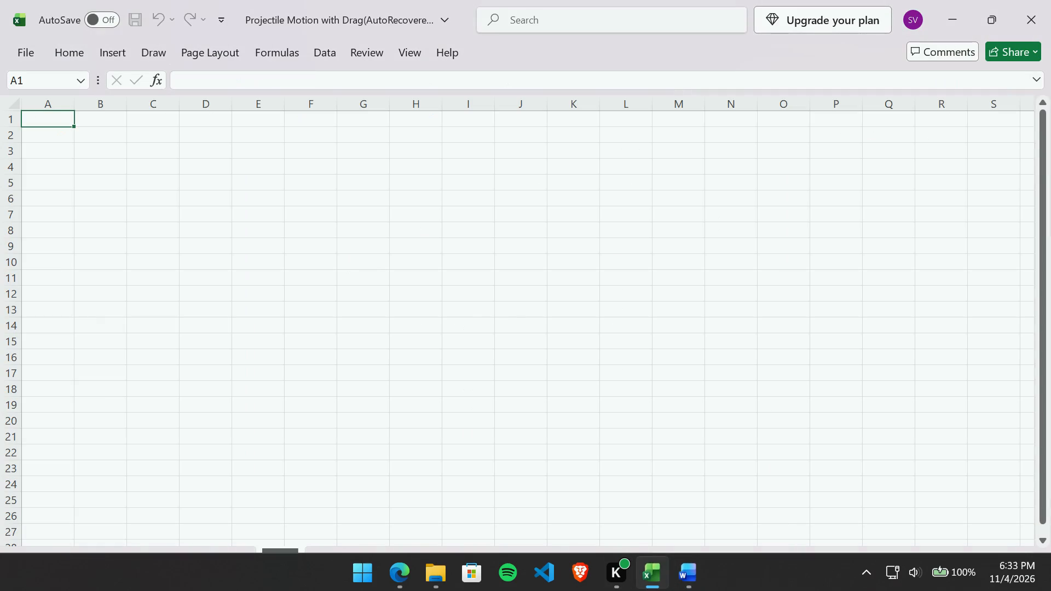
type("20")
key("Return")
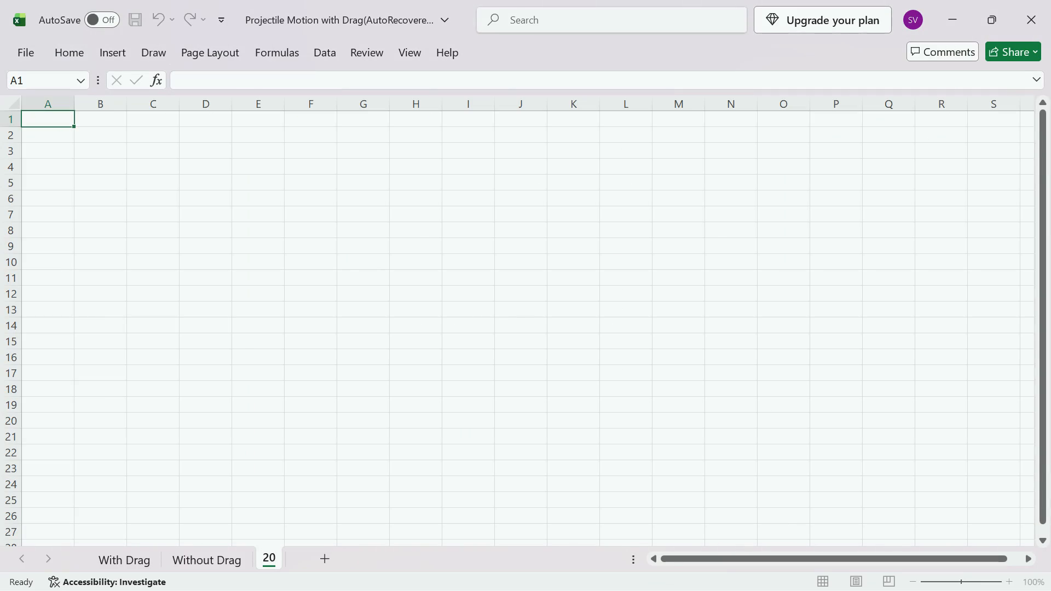
Create a copy of the With Drag sheet and place it before sheet 20.
left_click(131, 564)
right_click(135, 558)
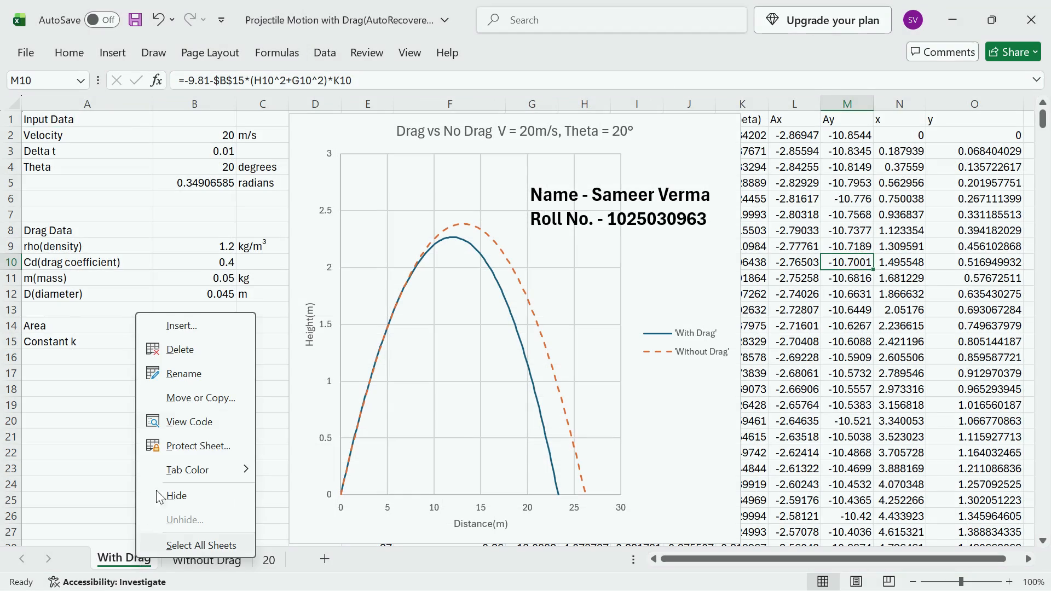
left_click(198, 402)
left_click(152, 407)
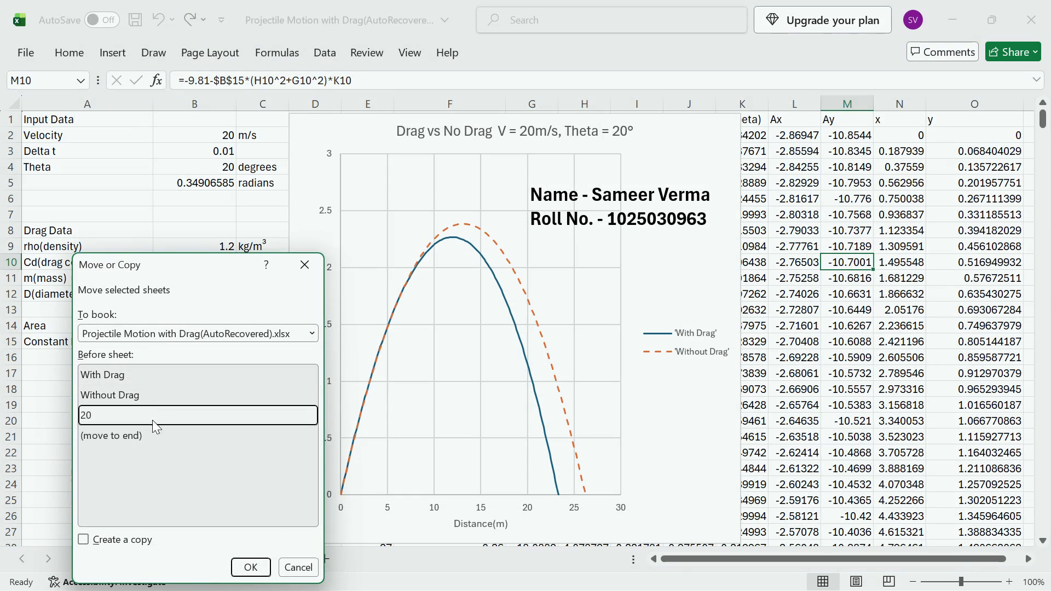
left_click(137, 538)
left_click(252, 566)
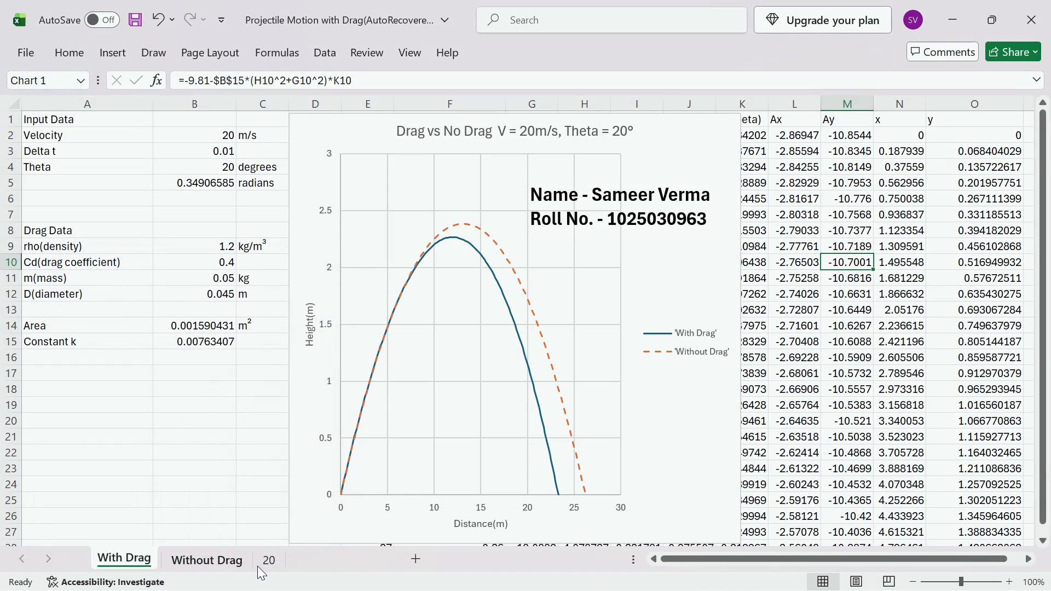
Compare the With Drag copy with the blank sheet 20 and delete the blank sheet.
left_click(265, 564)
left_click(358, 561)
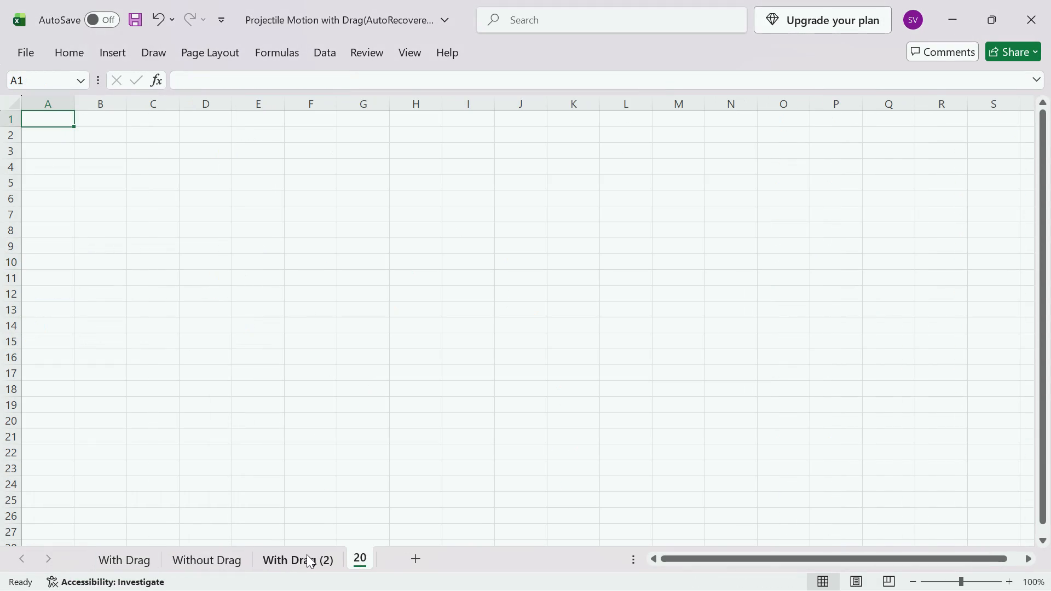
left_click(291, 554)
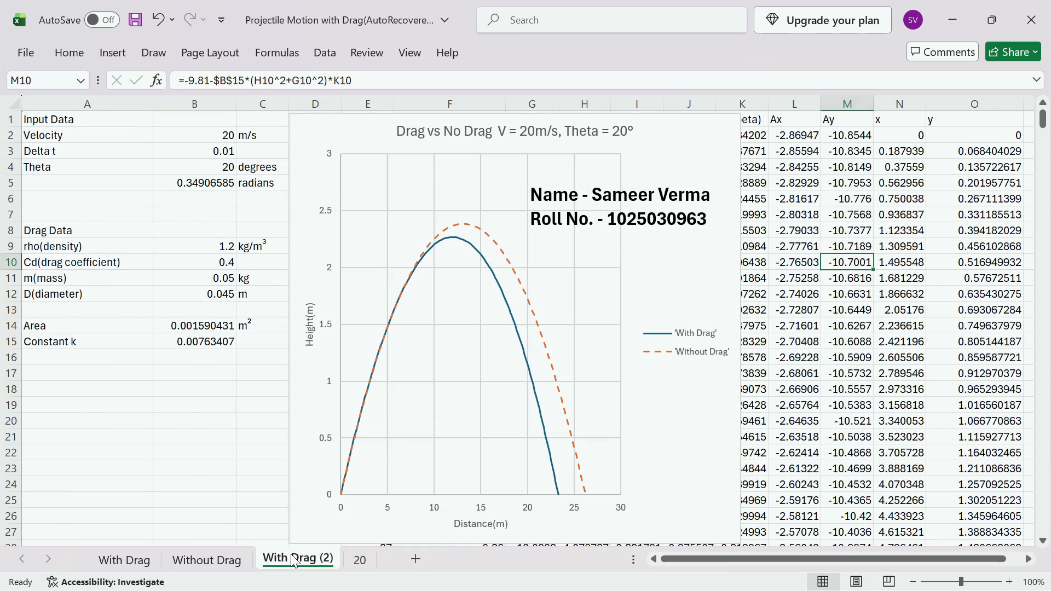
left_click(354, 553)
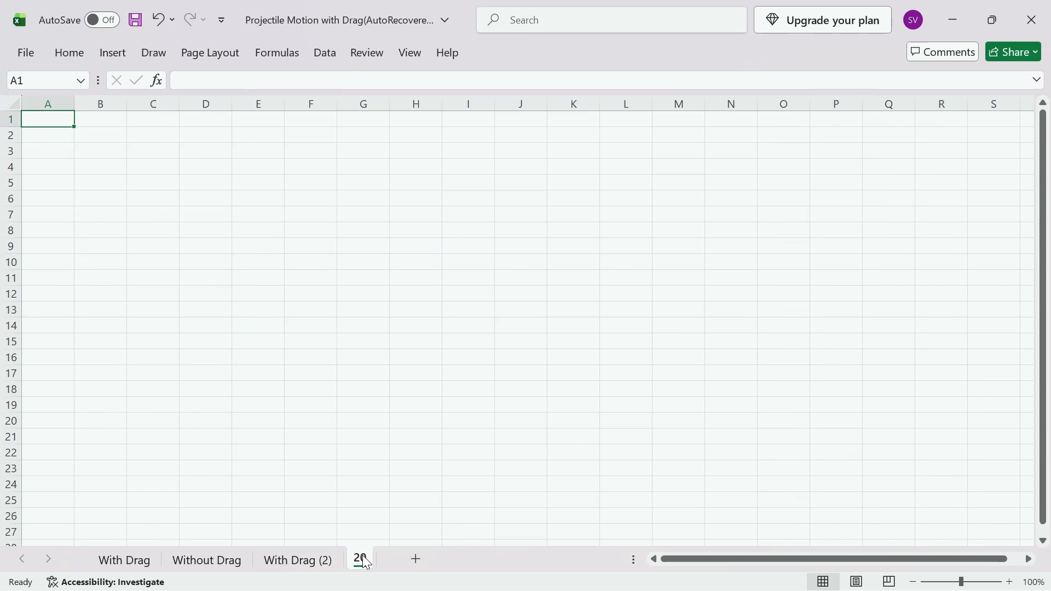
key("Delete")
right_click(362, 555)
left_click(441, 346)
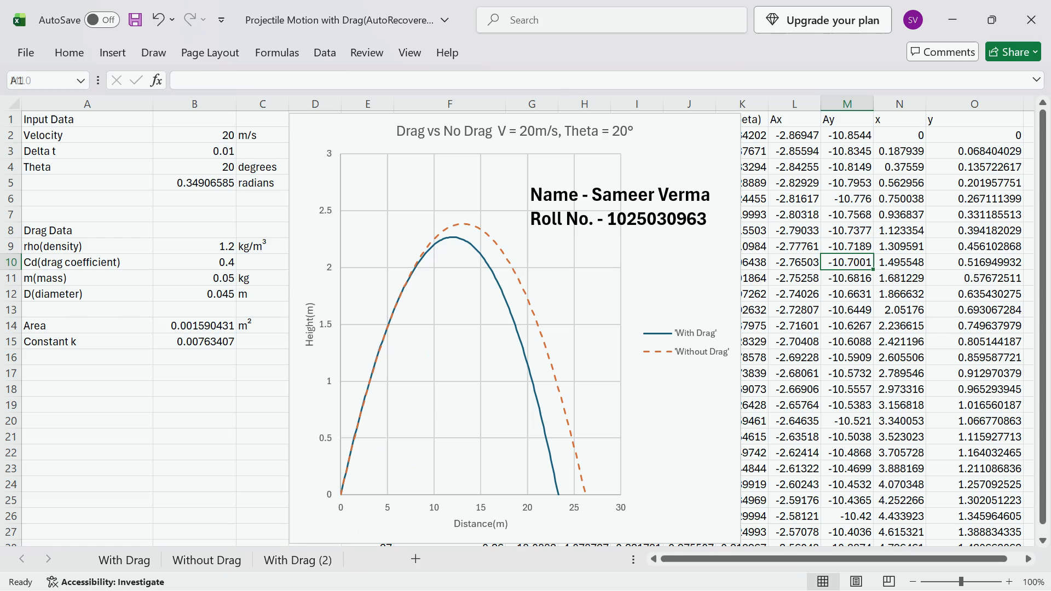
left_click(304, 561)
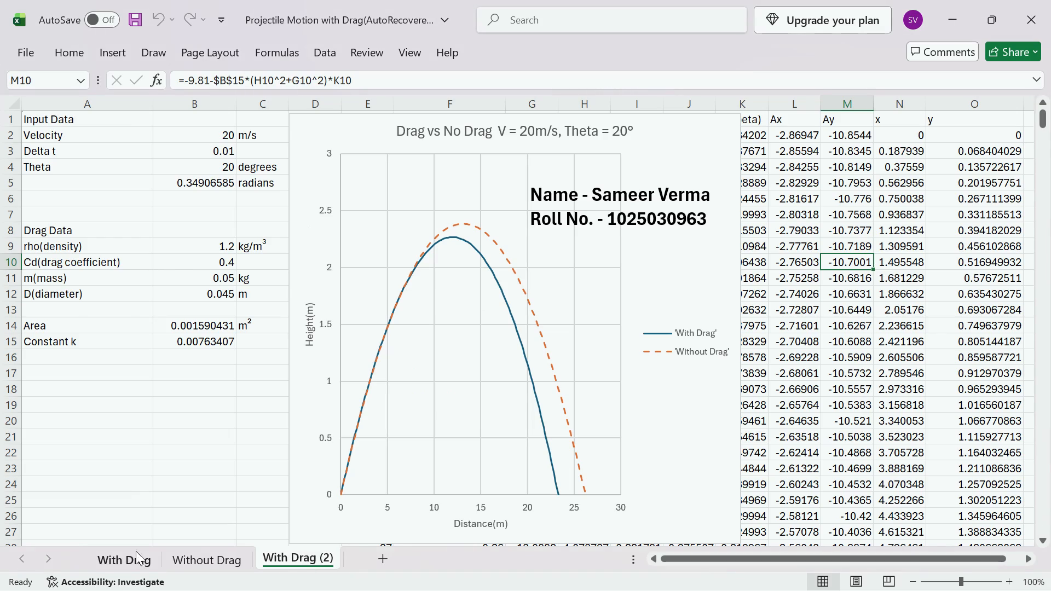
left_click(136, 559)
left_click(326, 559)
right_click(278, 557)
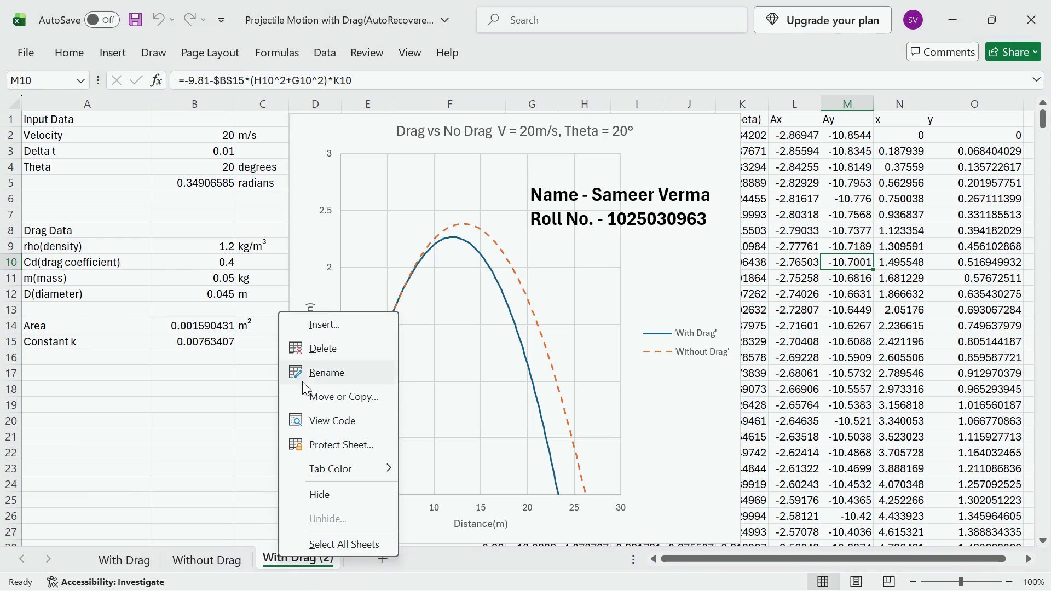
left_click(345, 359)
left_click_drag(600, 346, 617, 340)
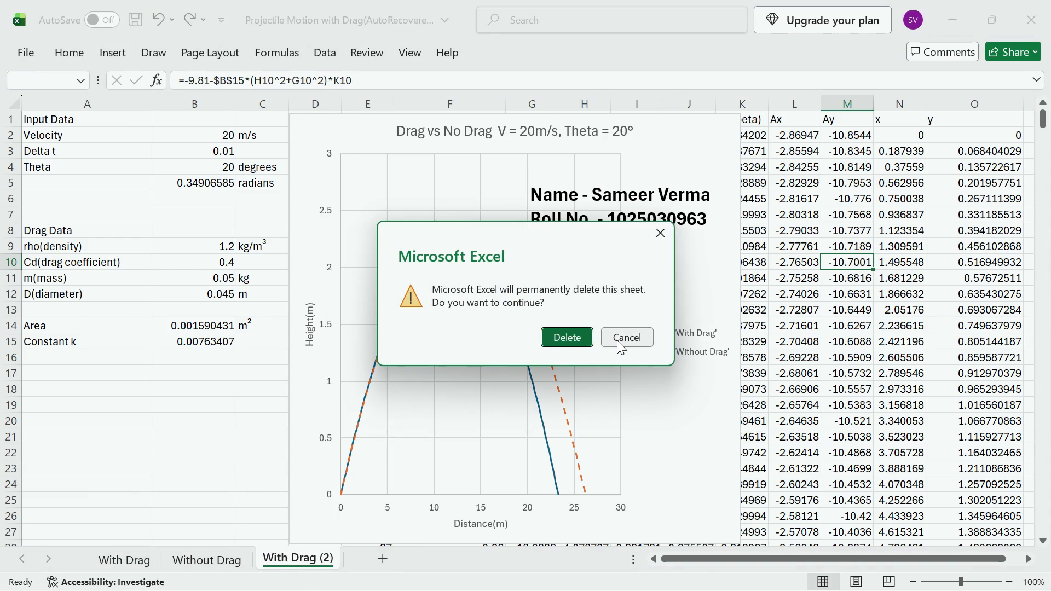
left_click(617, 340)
Rename the copied sheet With Drag (2) as 20.
right_click(290, 572)
right_click(297, 564)
left_click(366, 374)
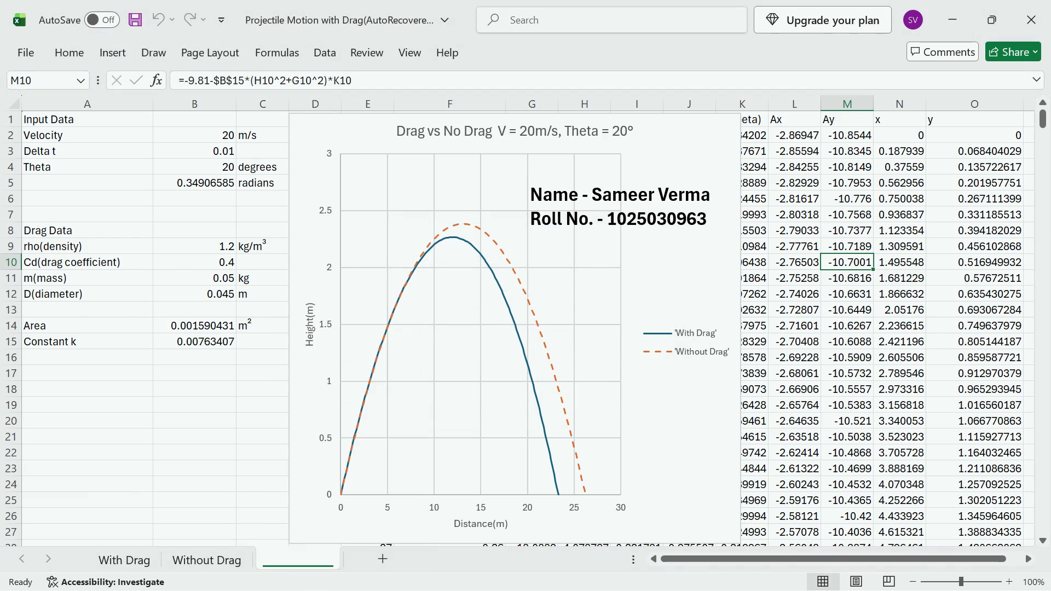
type("20")
key("Return")
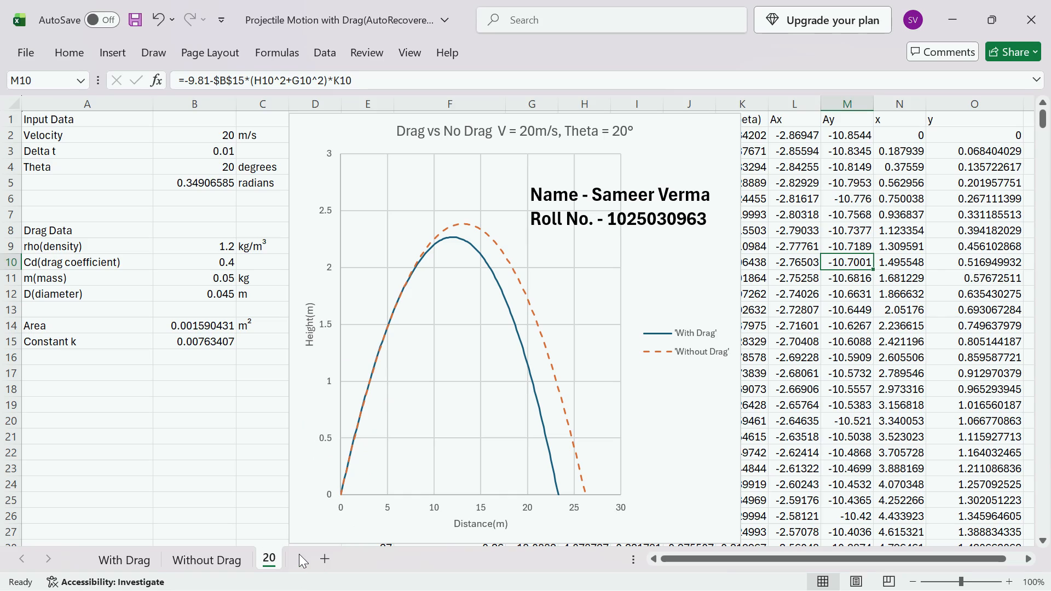
Save the workbook, checking the With Drag and Without Drag sheets.
left_click(150, 556)
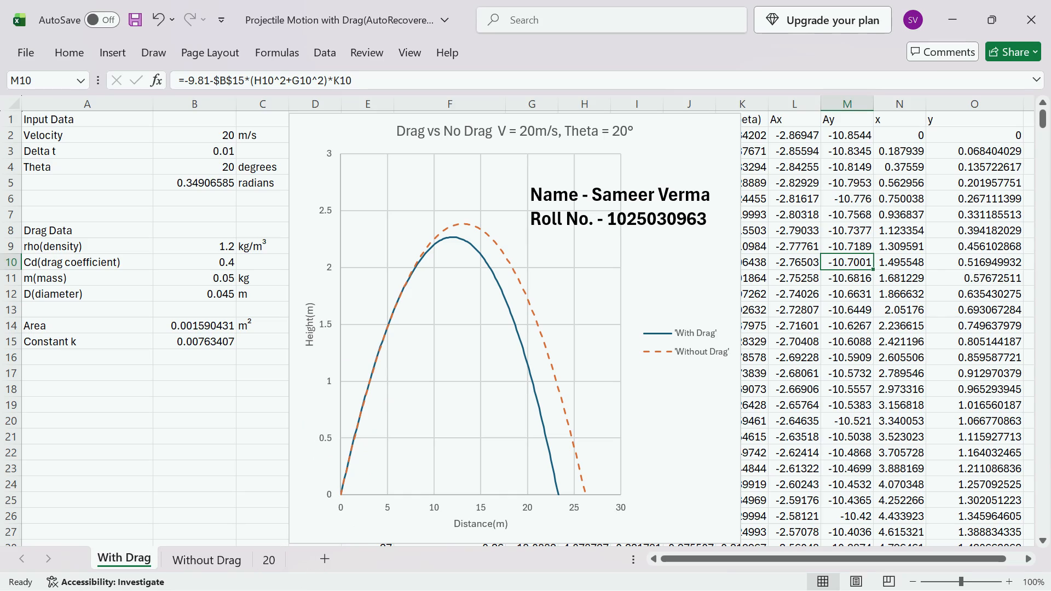
key("ctrl+s")
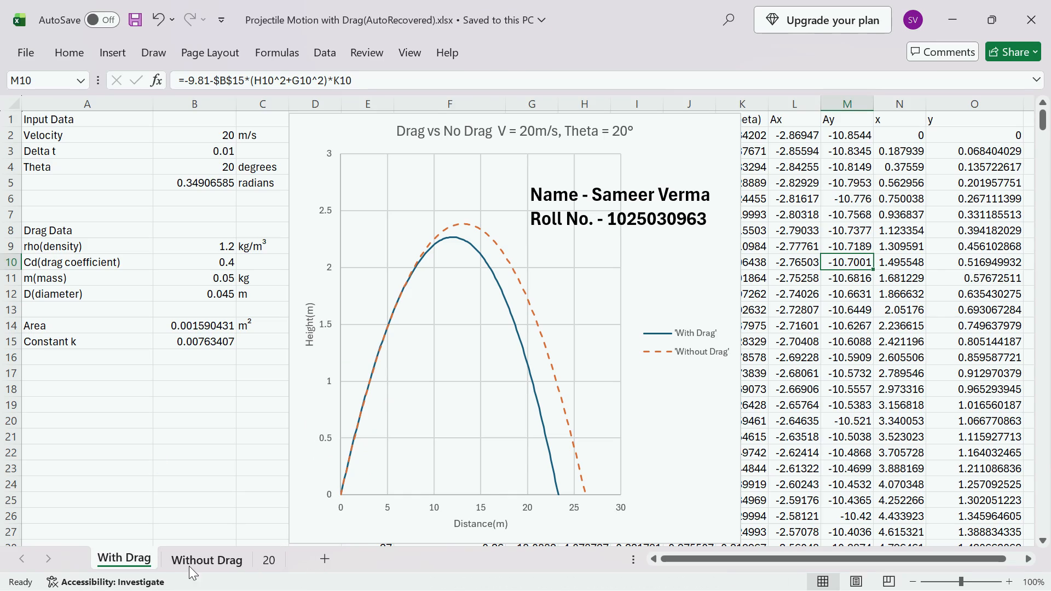
left_click(190, 568)
key("ctrl+s")
Check the Q5 table in Word, and delete the Drag vs No Drag chart from sheet 20 in Excel.
left_click(277, 564)
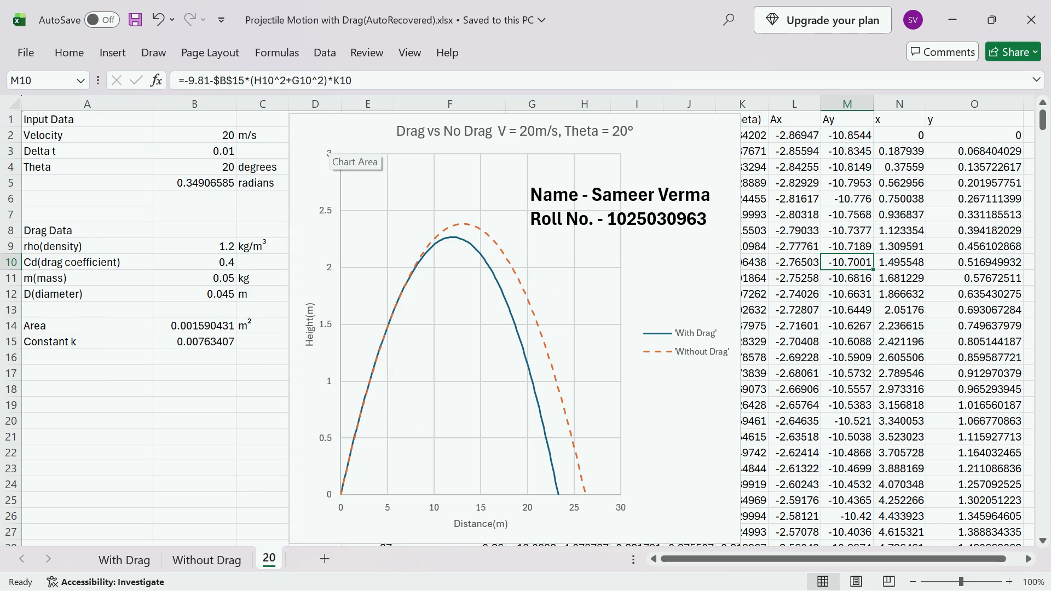
key("alt+Tab")
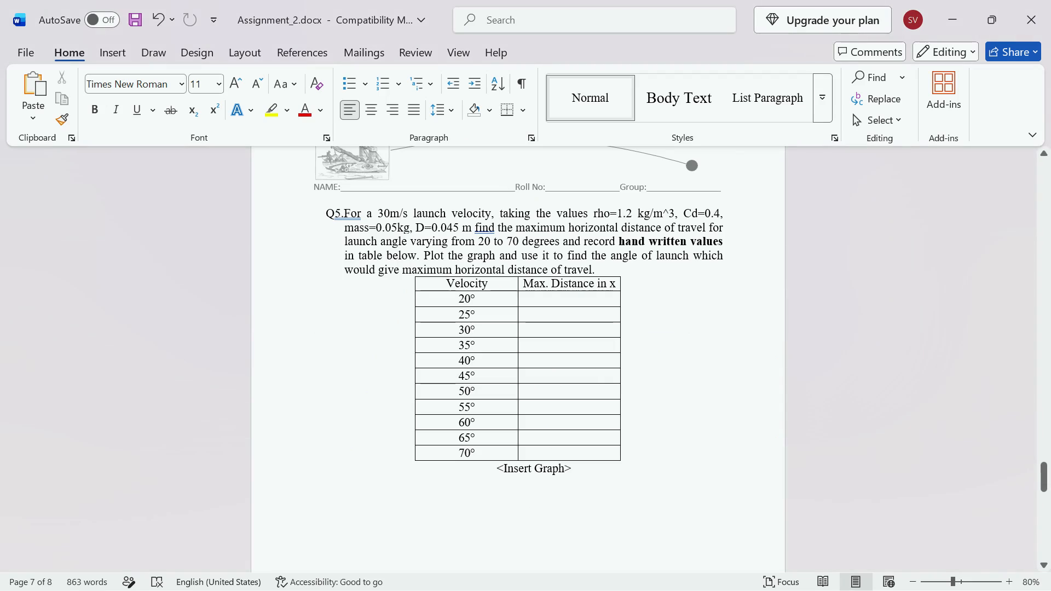
key("alt+Tab")
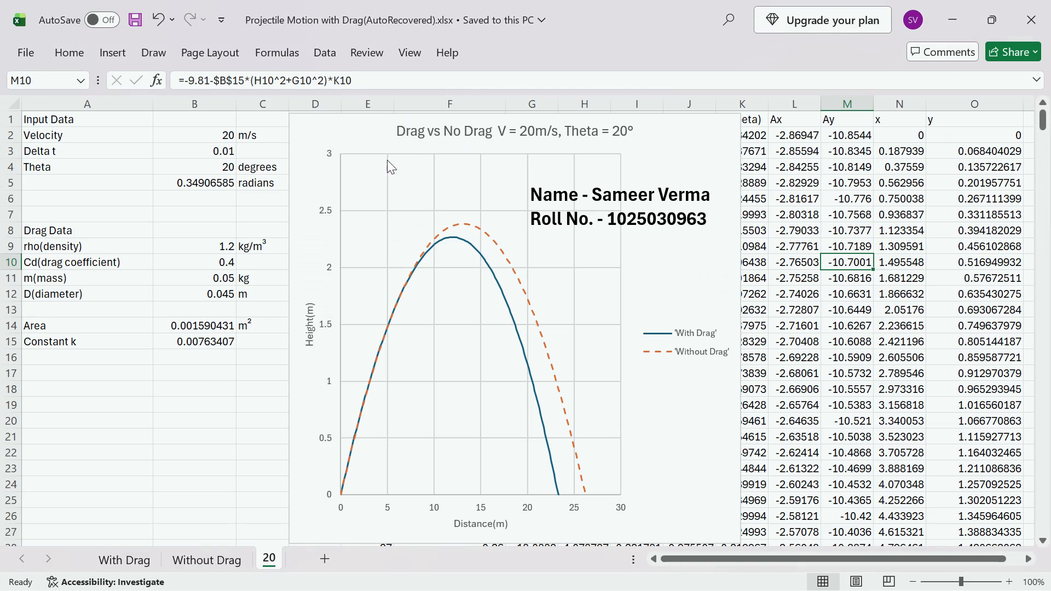
left_click(337, 125)
key("Delete")
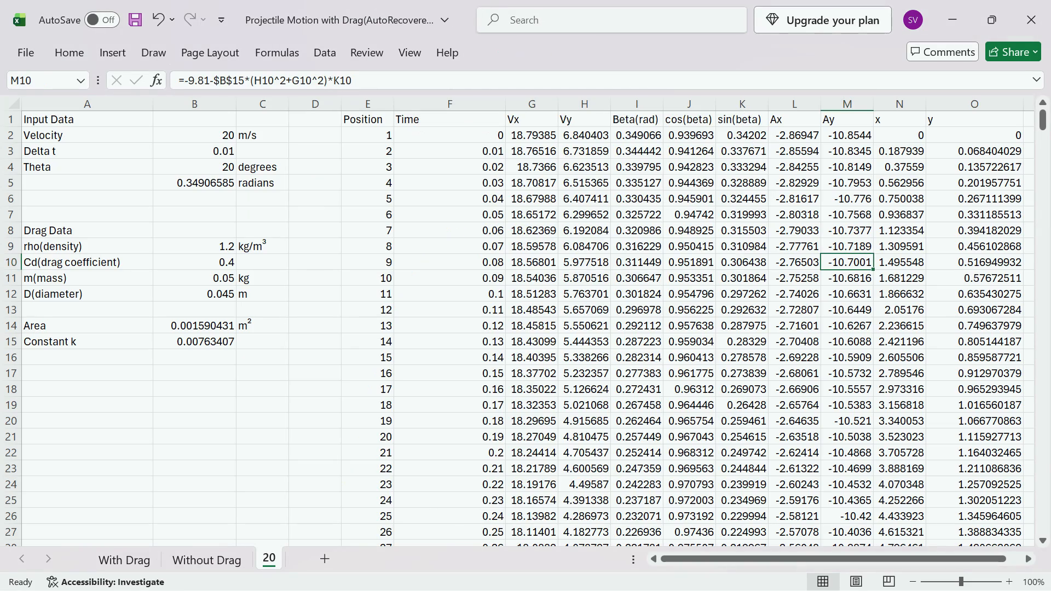
Examine the trajectory data on sheet 20 down to its last rows and go back to the input data.
scroll(651, 249, "down", 17)
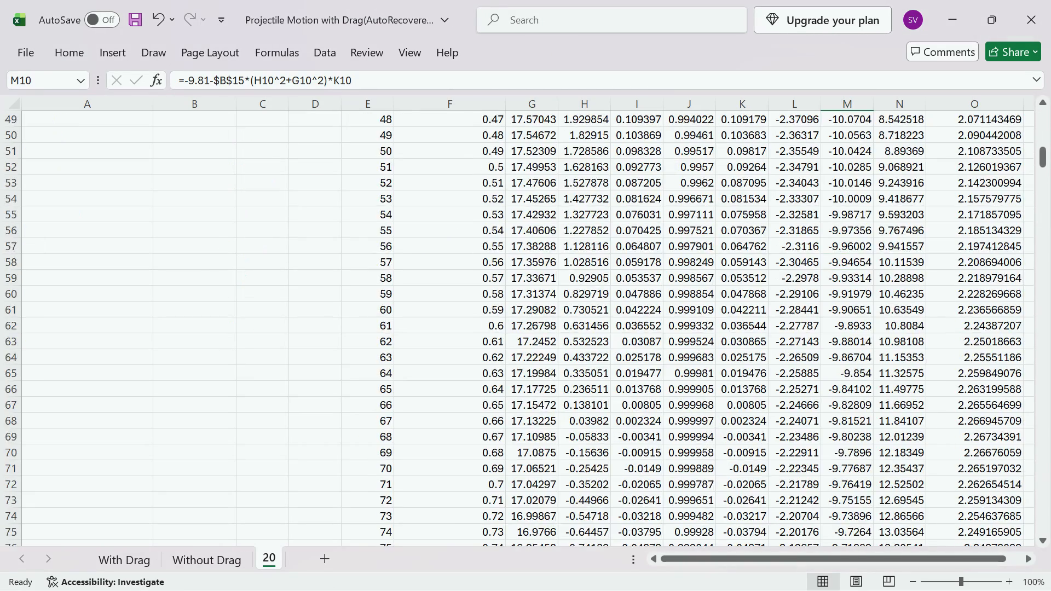
scroll(651, 250, "down", 20)
scroll(651, 250, "down", 13)
scroll(628, 273, "up", 7)
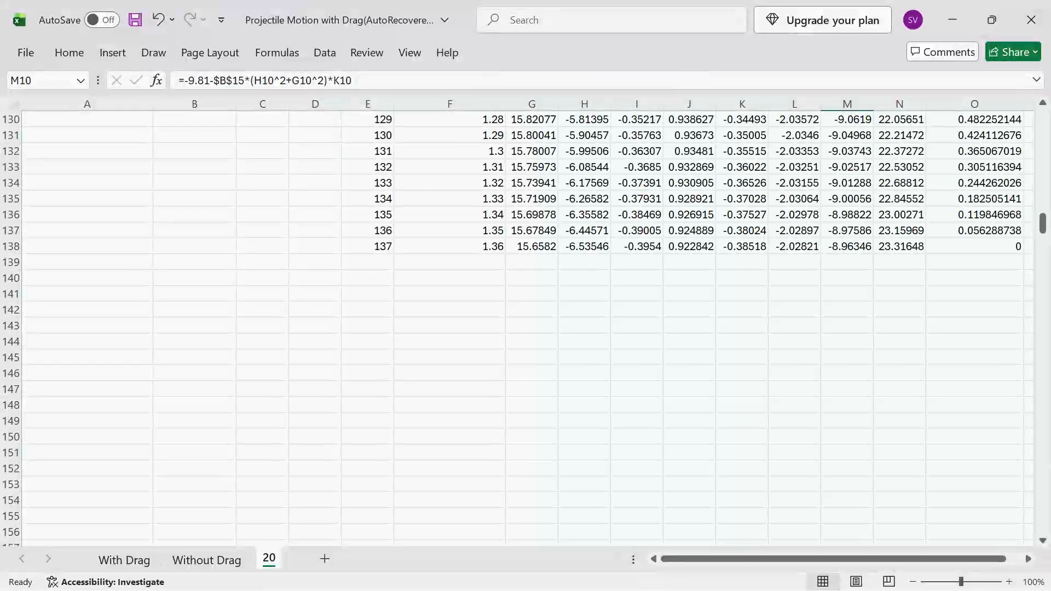
scroll(616, 367, "up", 1)
scroll(616, 367, "up", 20)
scroll(616, 367, "up", 8)
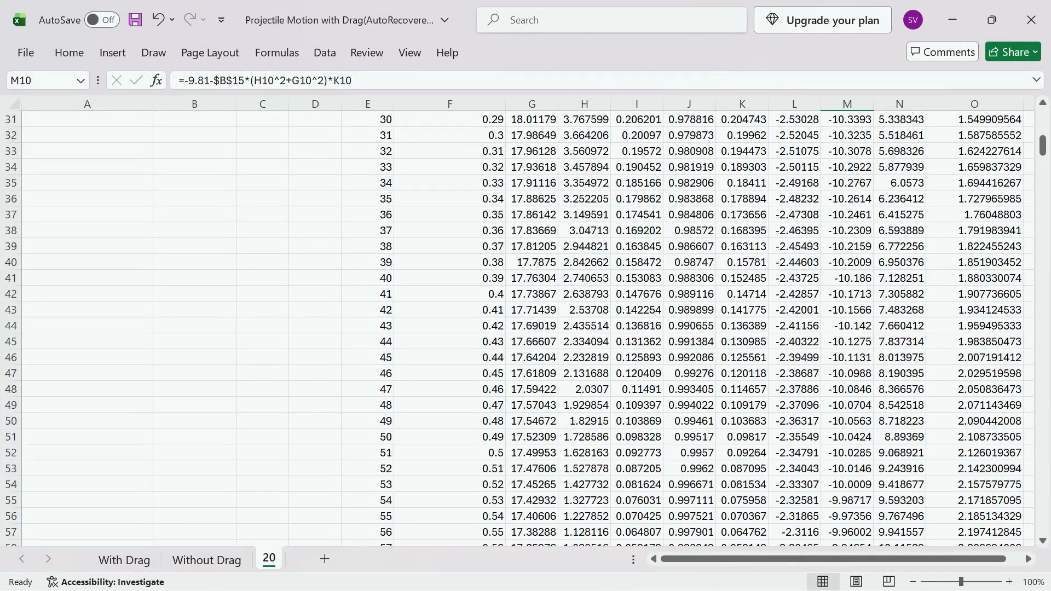
scroll(616, 367, "up", 20)
scroll(616, 367, "up", 17)
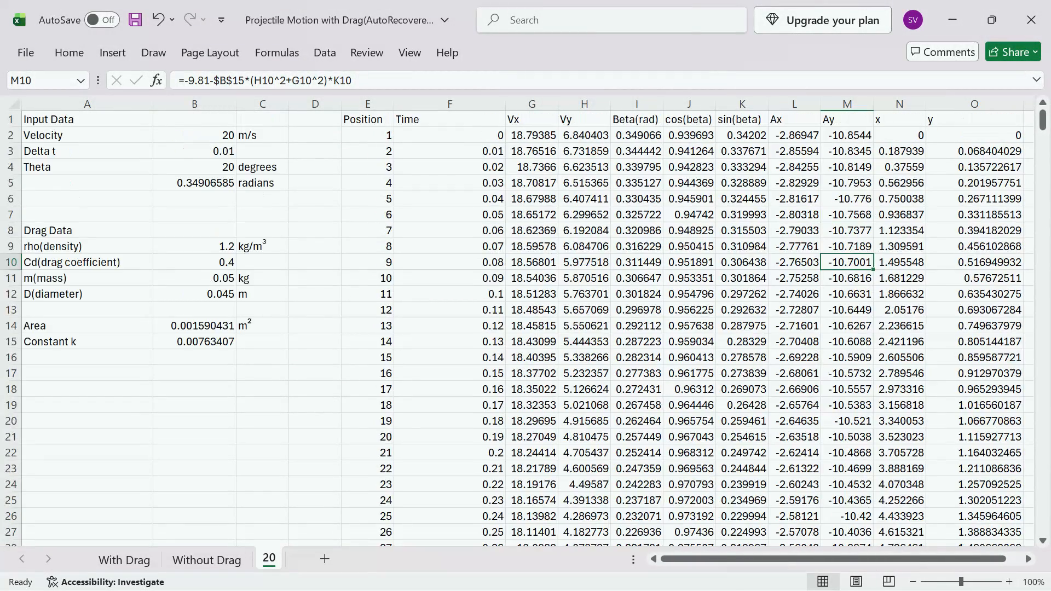
Check the launch velocity in Q5 in Word and set Velocity on sheet 20 in Excel to 30 m/s.
key("alt+Tab")
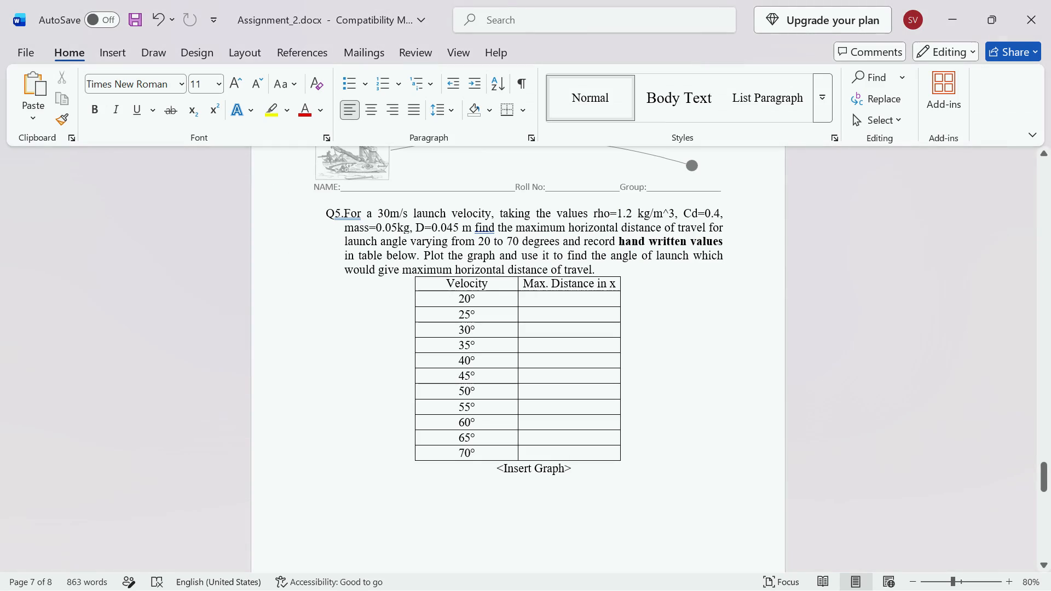
key("alt+Tab")
left_click(207, 135)
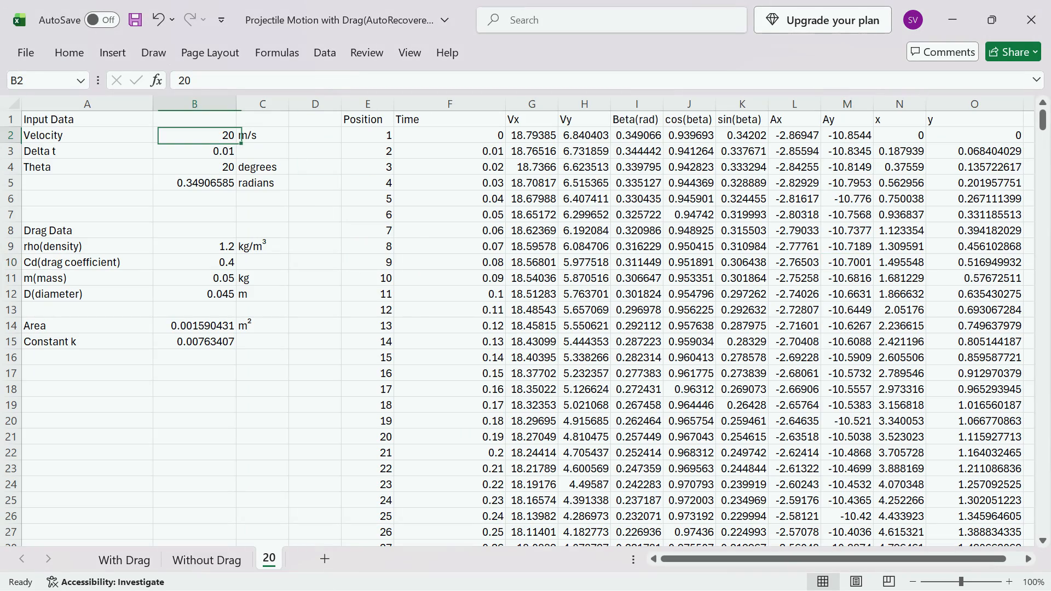
type("30")
key("Return")
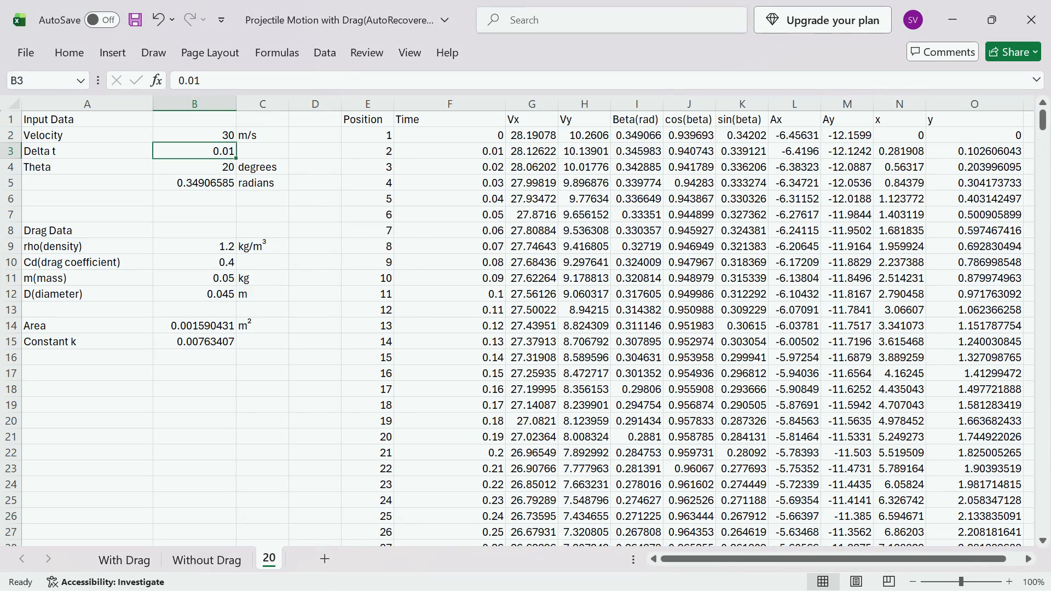
Compare sheet 20's velocity, theta, density, drag coefficient, mass and diameter with the Q5 text and table in Word.
key("alt+Tab")
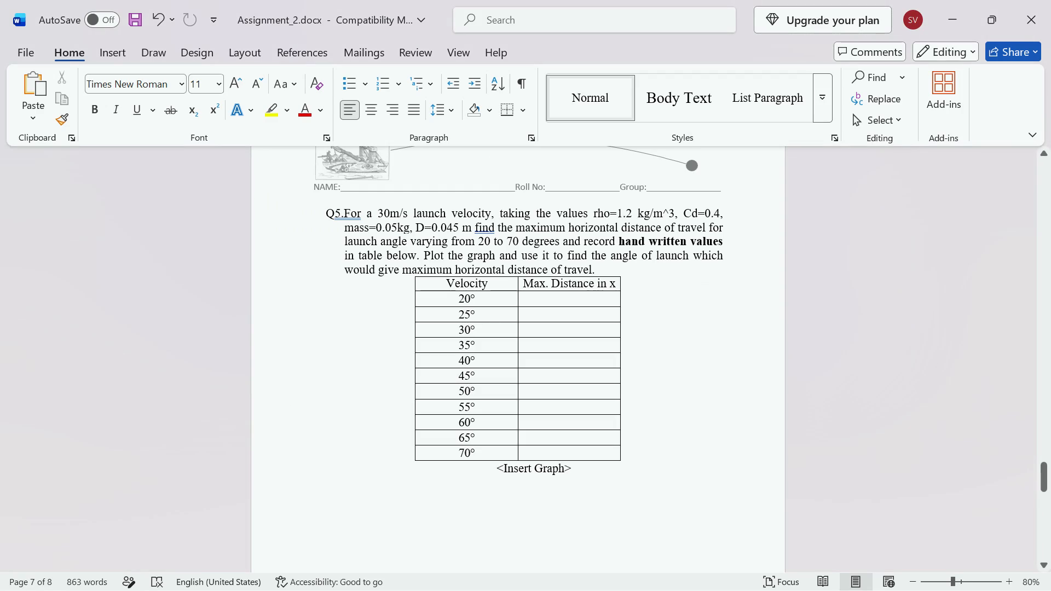
key("alt+Tab")
left_click(221, 251)
key("alt+Tab")
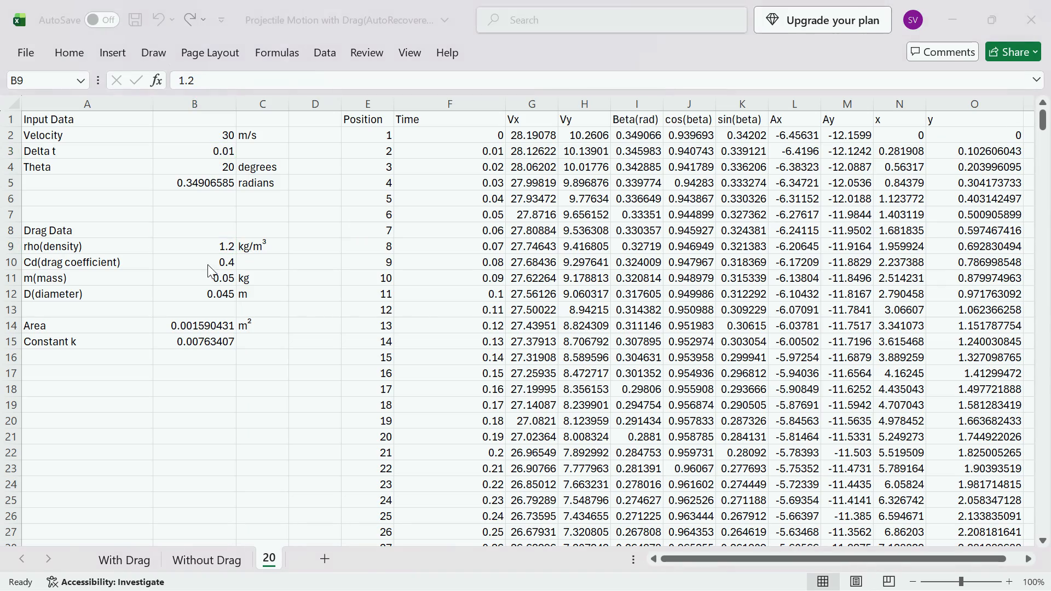
key("alt+Tab")
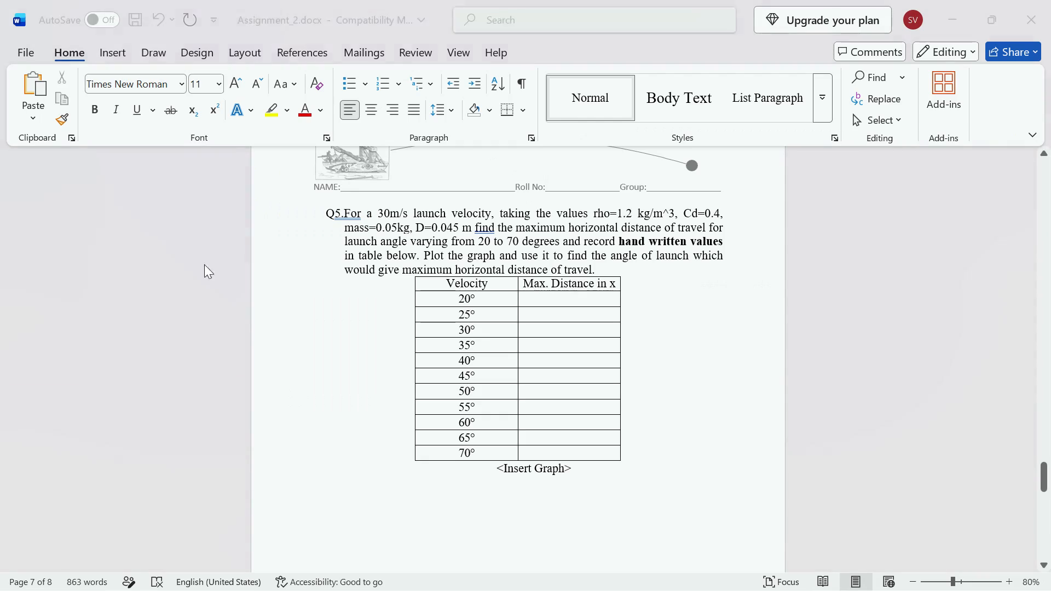
left_click(198, 277)
left_click(198, 292)
key("alt+Tab")
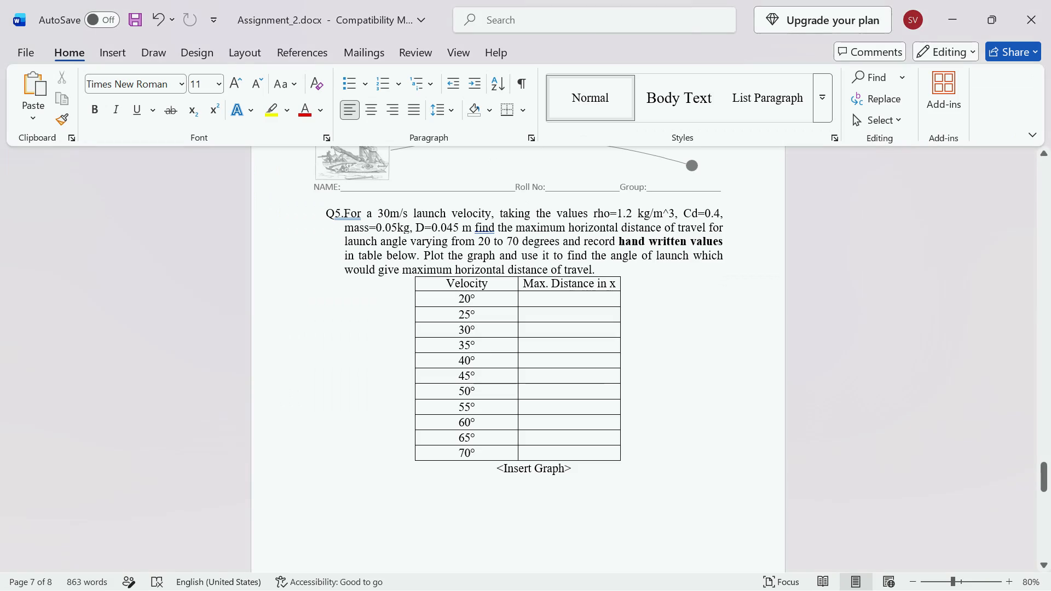
key("alt+Tab")
left_click(199, 190)
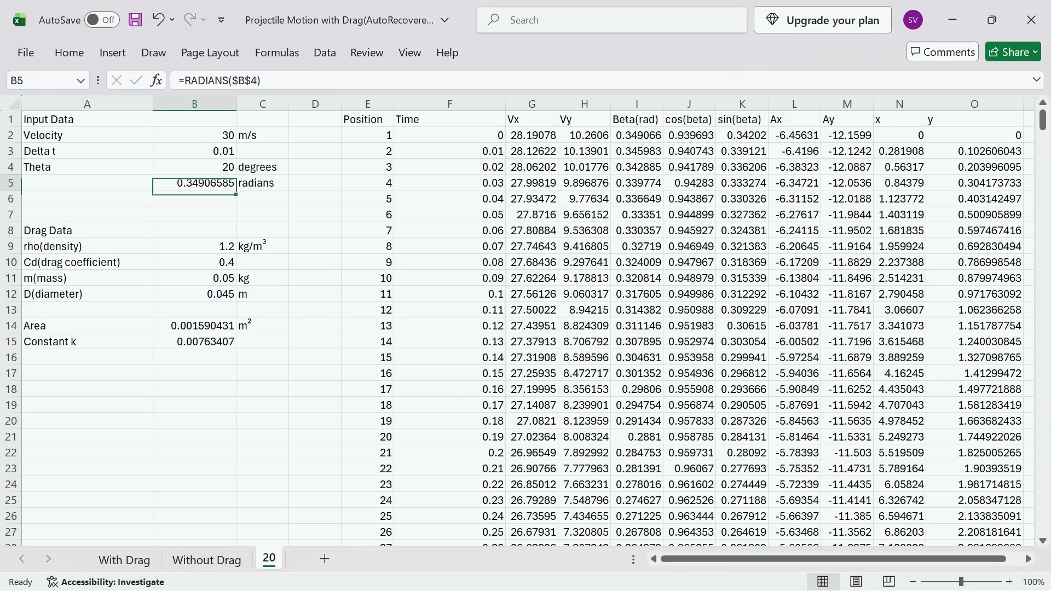
left_click(203, 166)
left_click(212, 138)
key("alt+Tab")
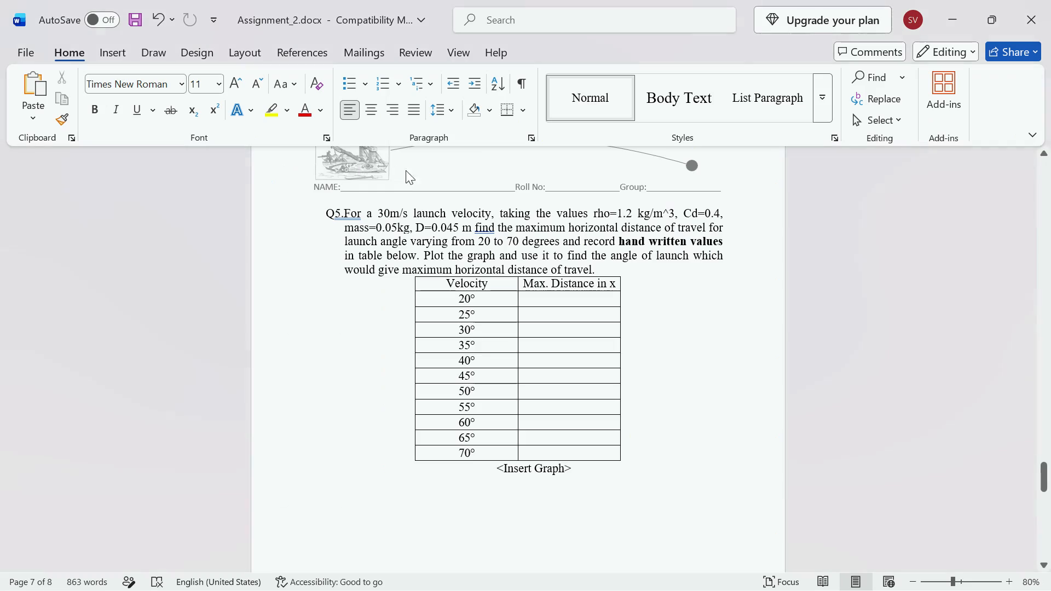
left_click_drag(380, 216, 391, 217)
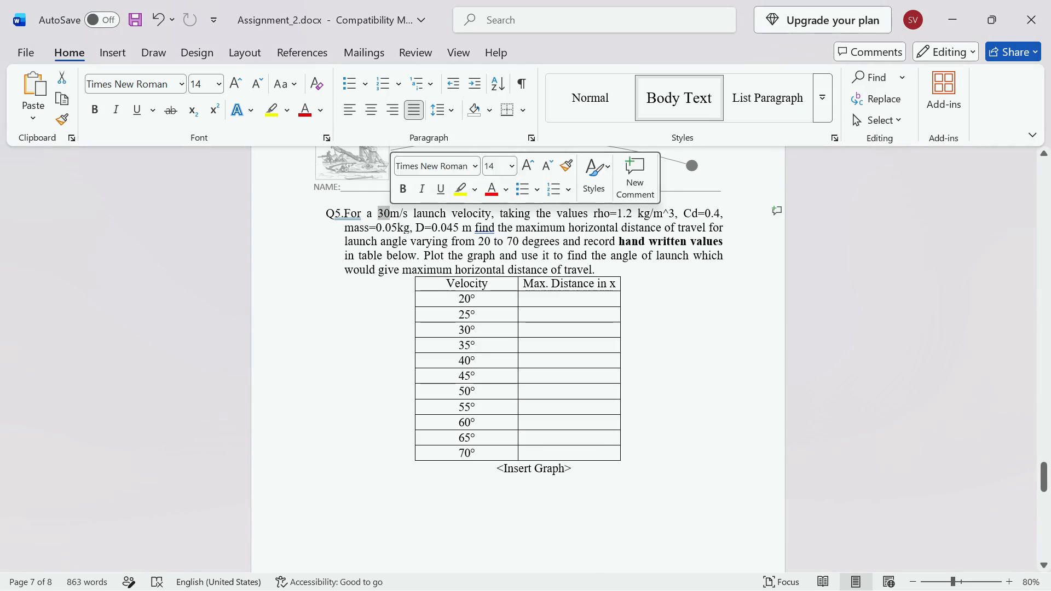
left_click(438, 220)
left_click_drag(461, 293, 487, 302)
left_click(499, 310)
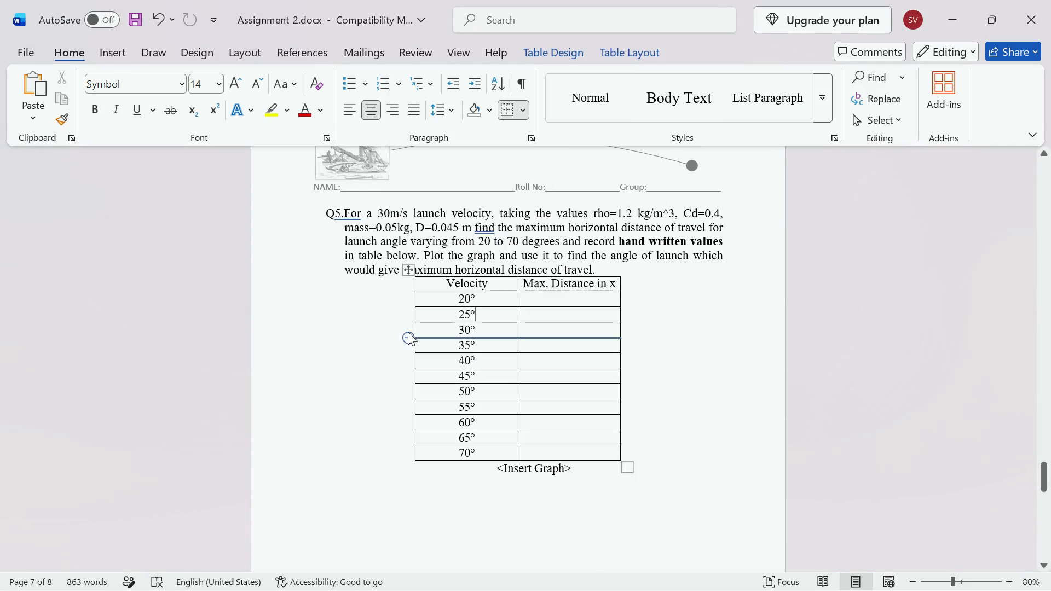
left_click(443, 241)
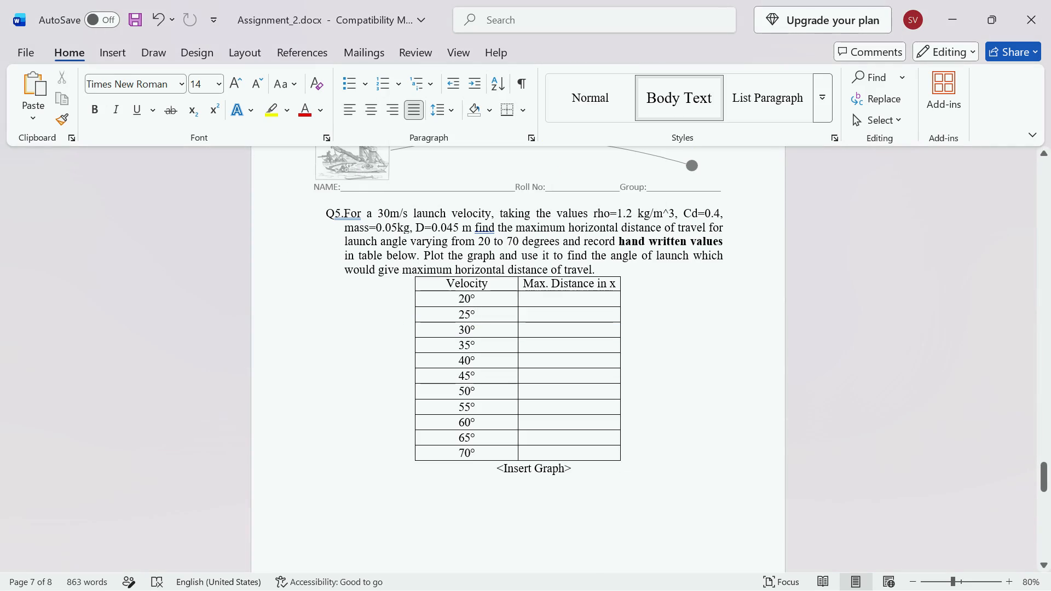
left_click(861, 267)
Replace the Velocity header of the Q5 table with Angle.
left_click_drag(448, 283, 486, 283)
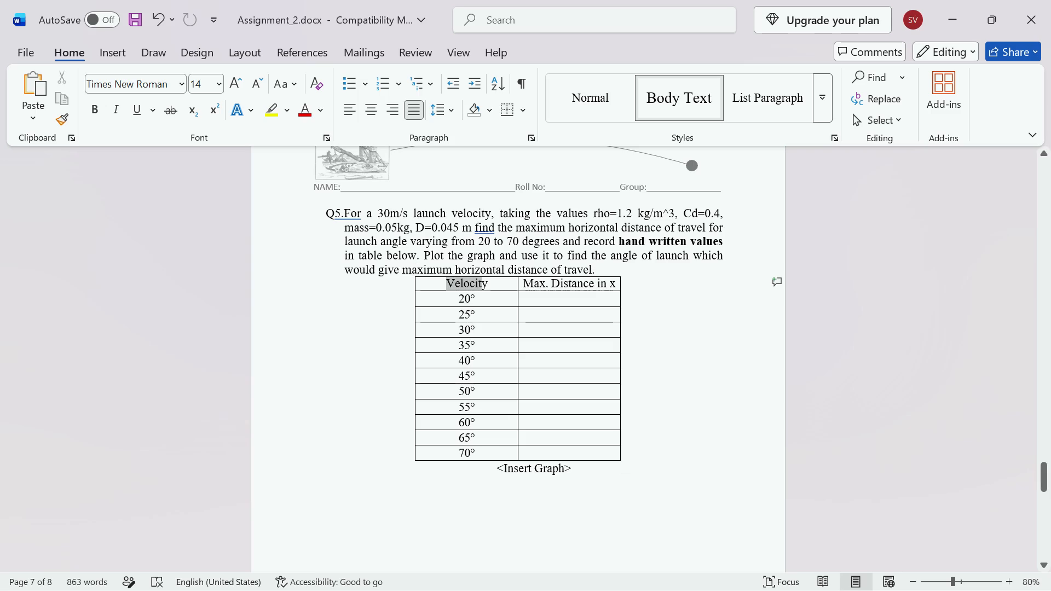
left_click_drag(486, 283, 486, 283)
type("Angle")
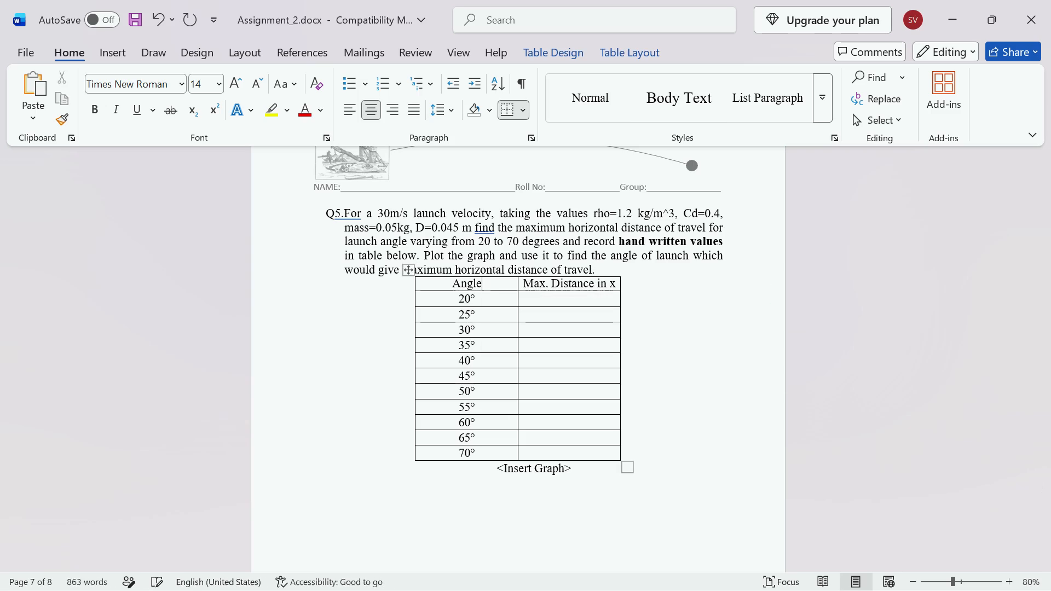
left_click(794, 304)
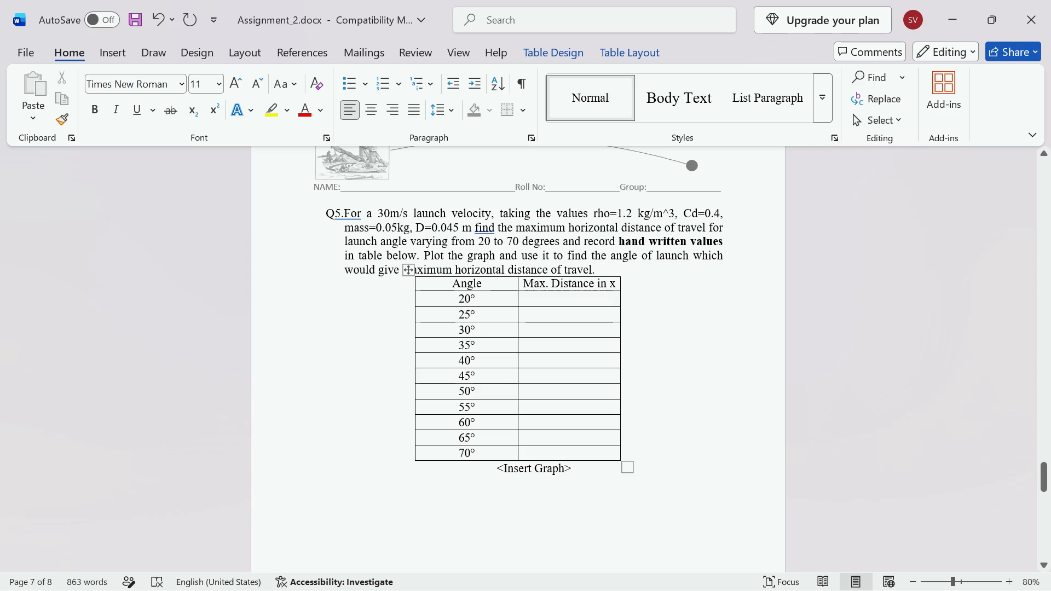
left_click(801, 321)
left_click(761, 323)
left_click(362, 337)
left_click(405, 508)
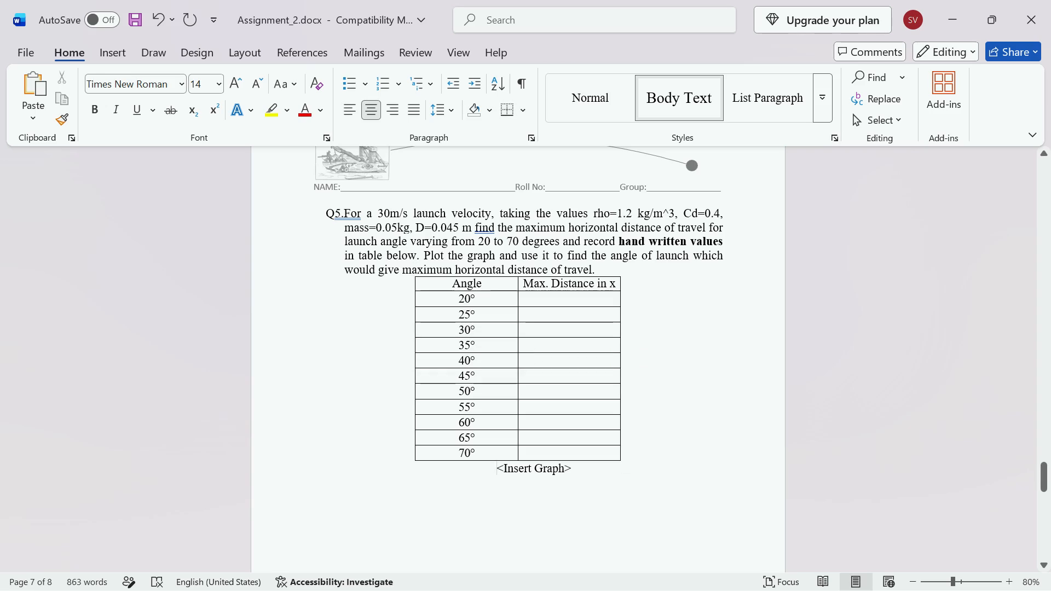
Check Theta on sheet 20 in Excel against Q5, and clear the last trajectory row, position 137, across columns E to O.
key("alt+Tab")
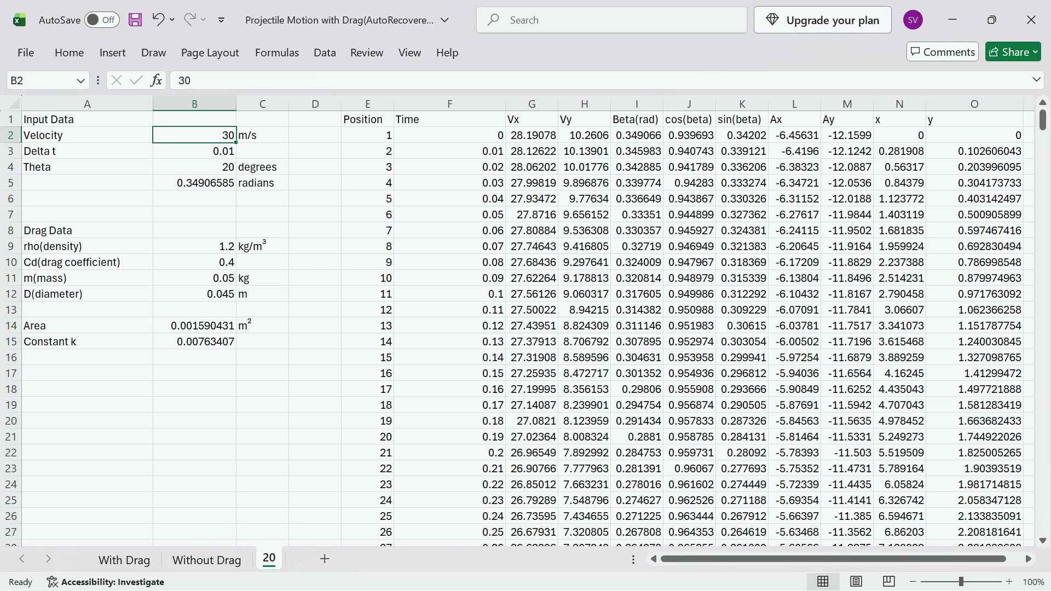
left_click(211, 165)
key("alt+Tab")
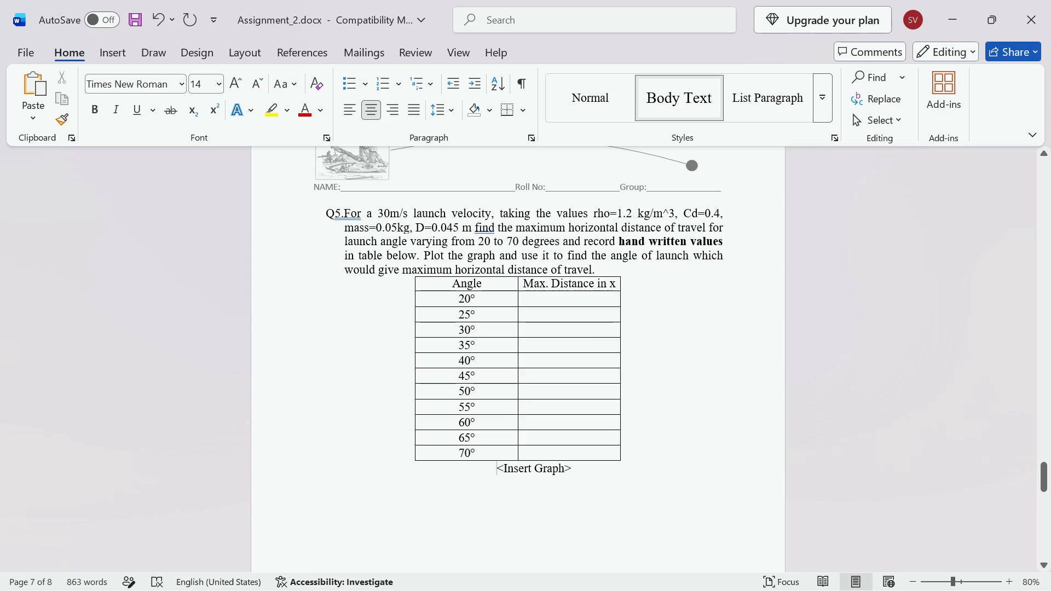
key("alt+Tab")
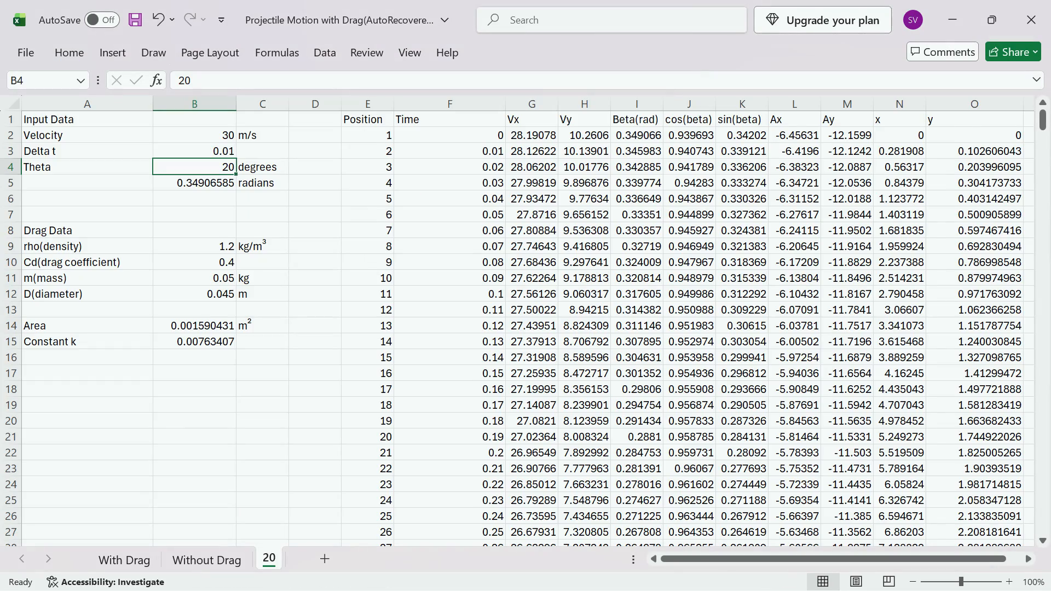
scroll(440, 341, "down", 20)
scroll(440, 341, "down", 20)
scroll(440, 341, "down", 6)
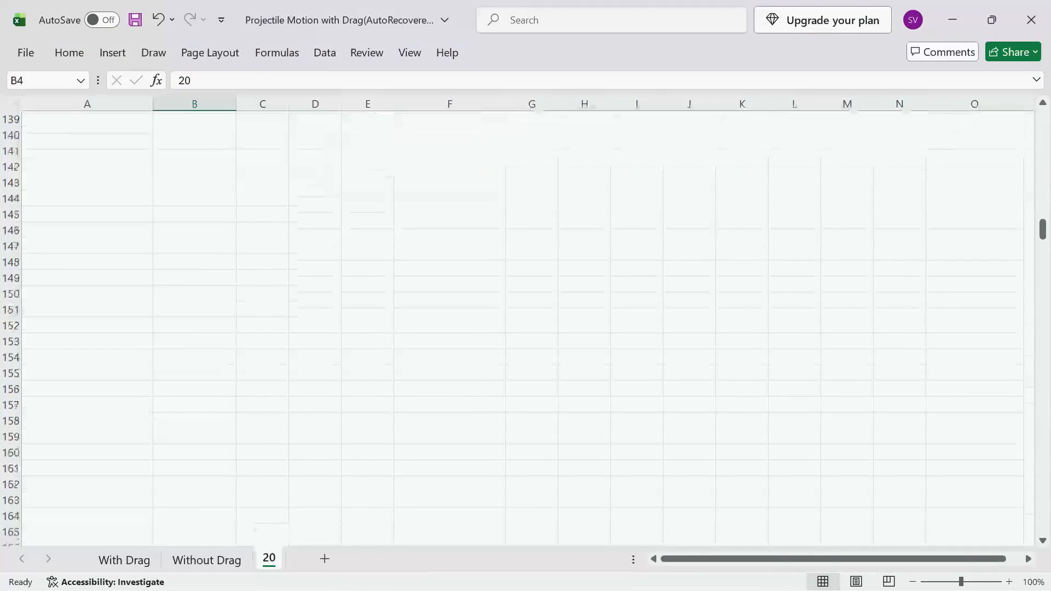
scroll(438, 339, "up", 5)
left_click_drag(367, 341, 984, 333)
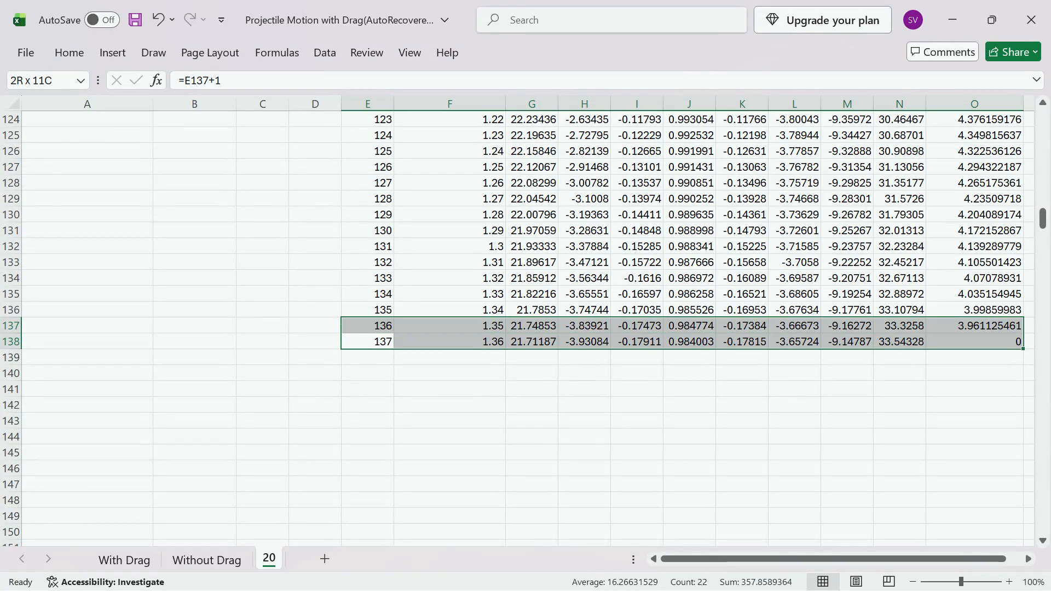
left_click_drag(984, 333, 989, 337)
key("Delete")
Extend the trajectory calculation by filling row 137's formulas in columns E to O down to row 149.
left_click_drag(357, 323, 392, 325)
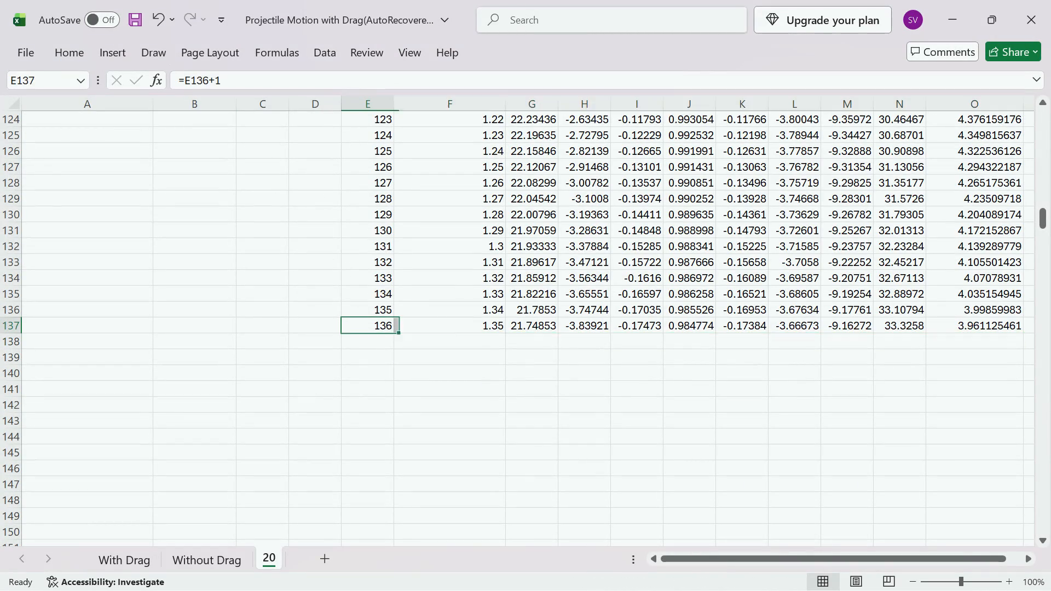
left_click_drag(392, 325, 1018, 330)
left_click_drag(1021, 330, 1010, 530)
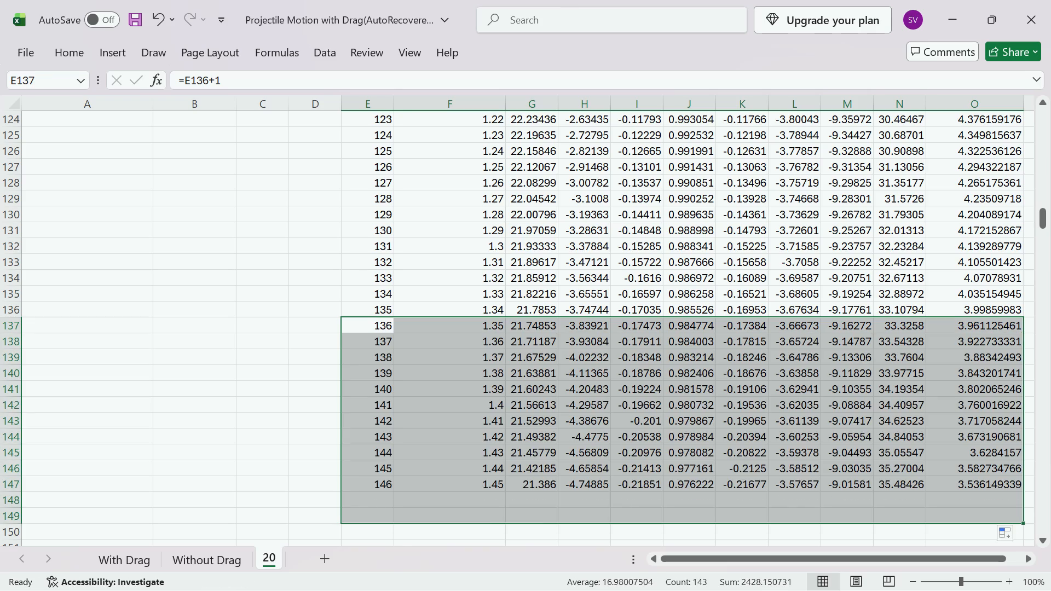